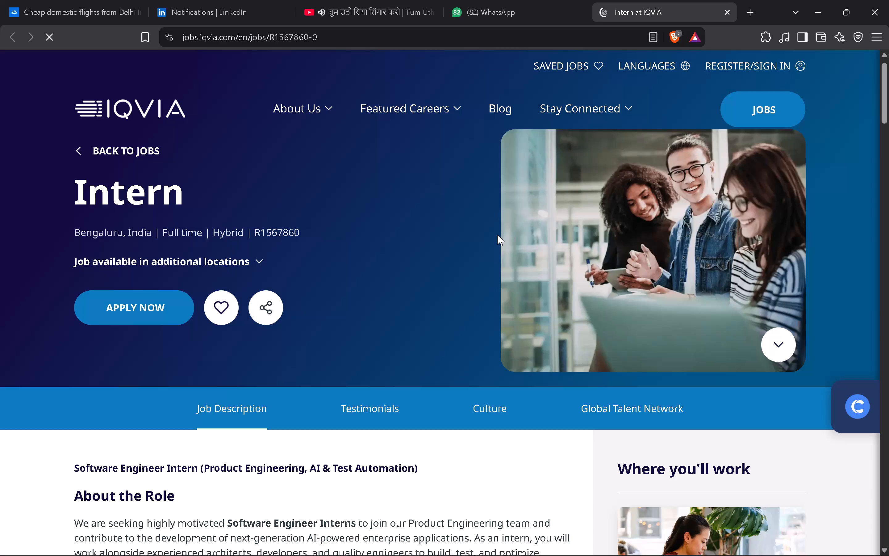
# Start an application for the IQVIA Intern position in Bengaluru.
pyautogui.scroll(-1, 406, 300)
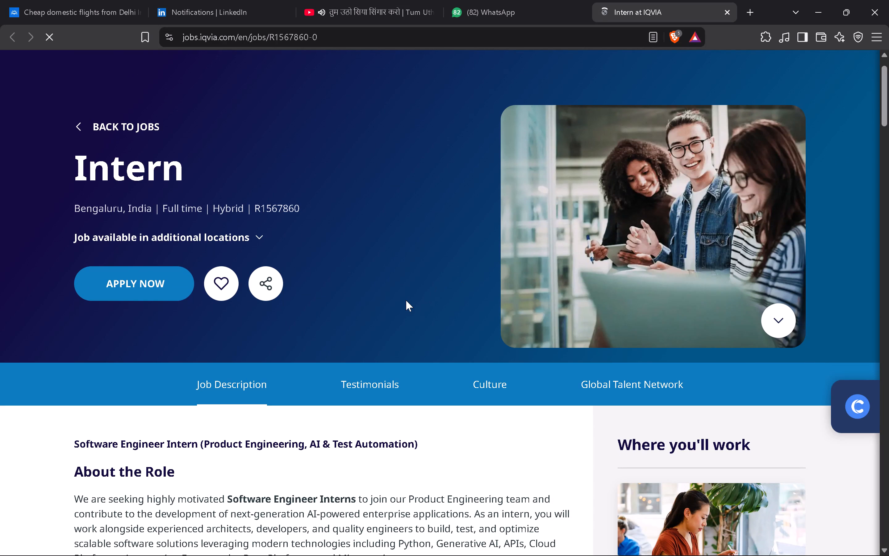
pyautogui.click(157, 285)
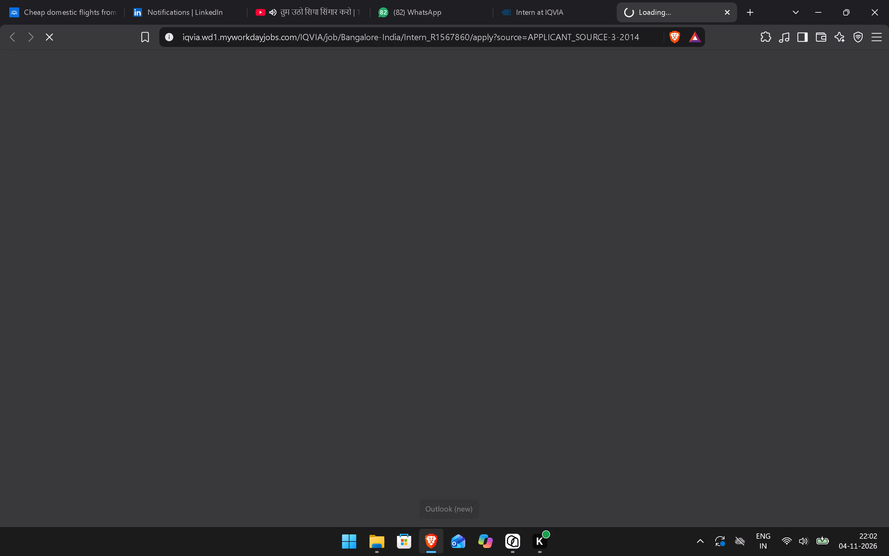
# Open the mycv text document from the IMP DOCUMENT folder in LibreOffice Writer and maximize its window.
pyautogui.click(344, 543)
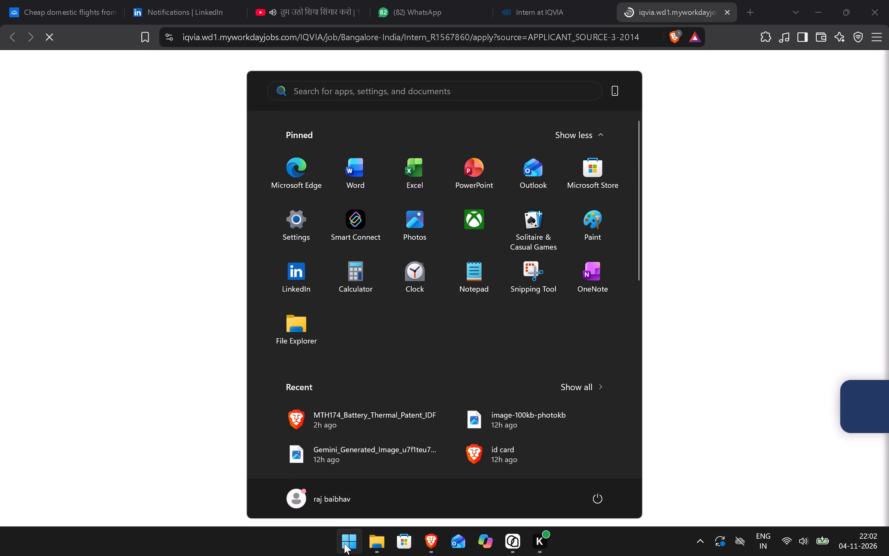
pyautogui.click(369, 534)
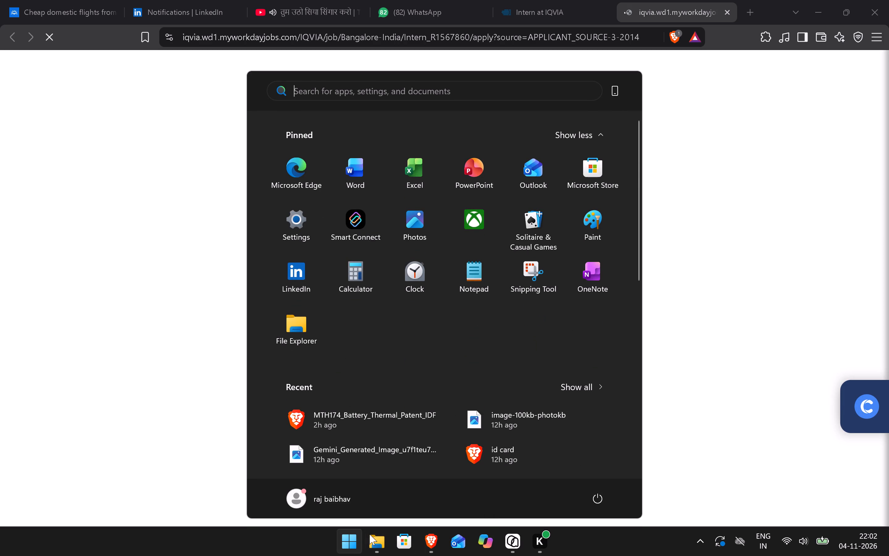
pyautogui.click(376, 547)
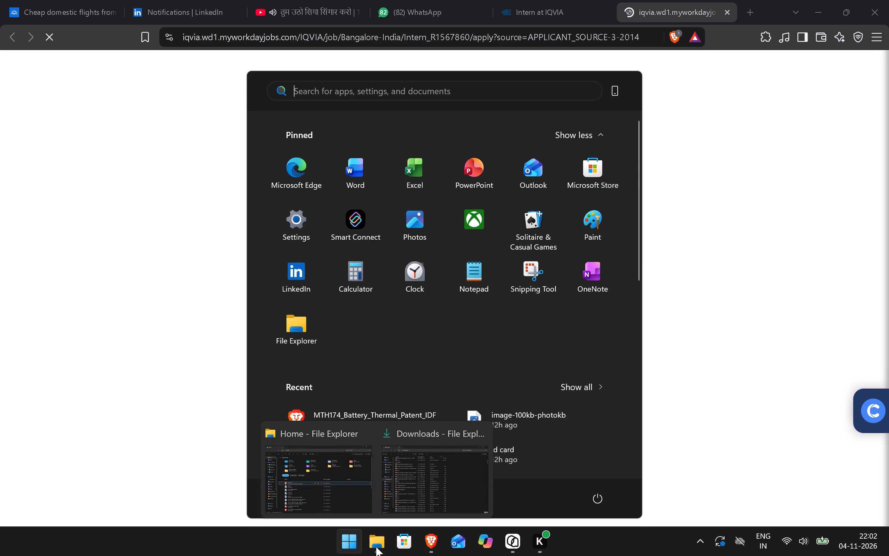
pyautogui.click(345, 483)
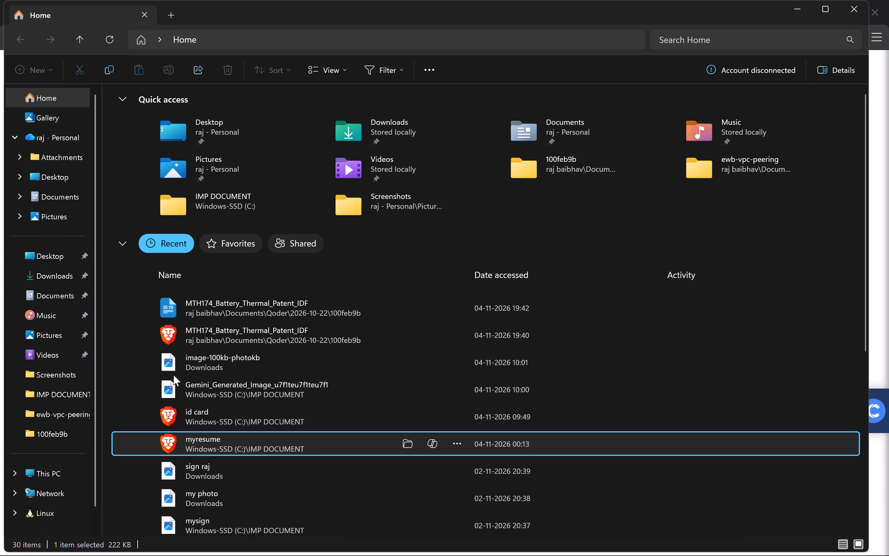
pyautogui.doubleClick(57, 398)
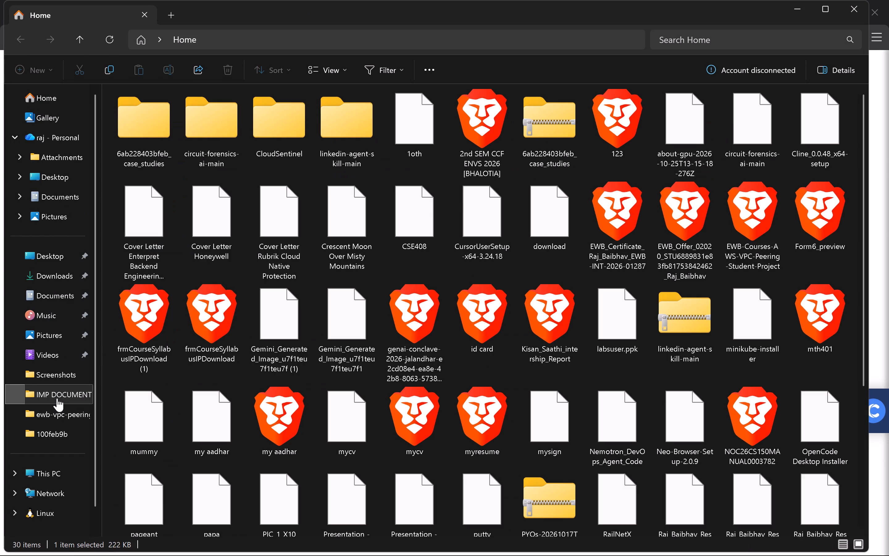
pyautogui.scroll(-2, 332, 354)
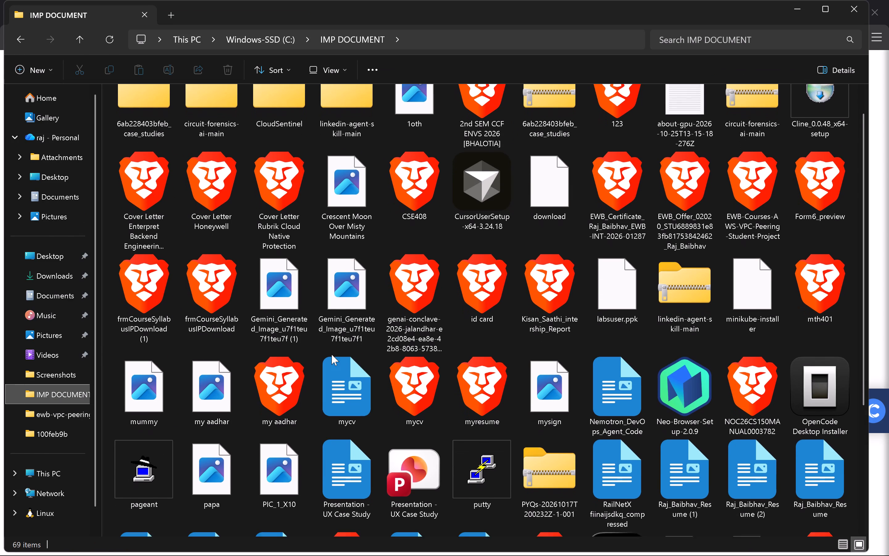
pyautogui.scroll(-1, 332, 354)
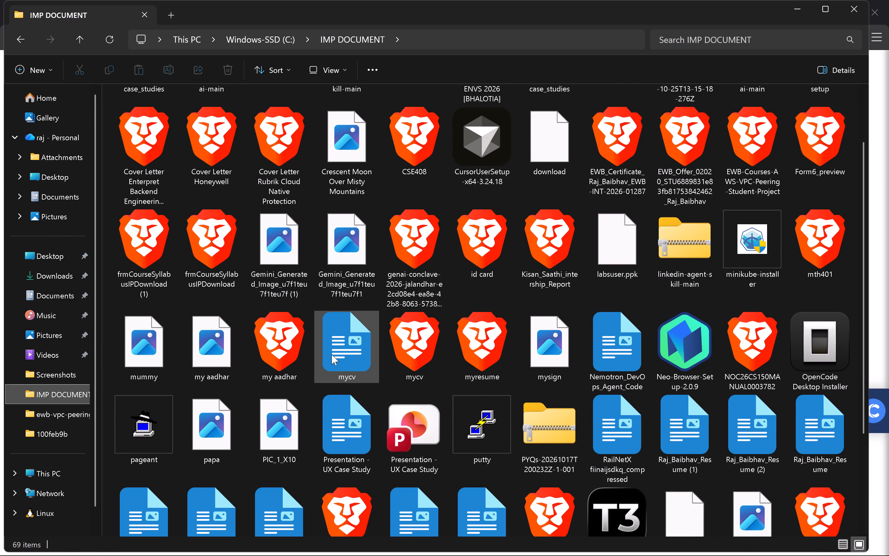
pyautogui.doubleClick(332, 354)
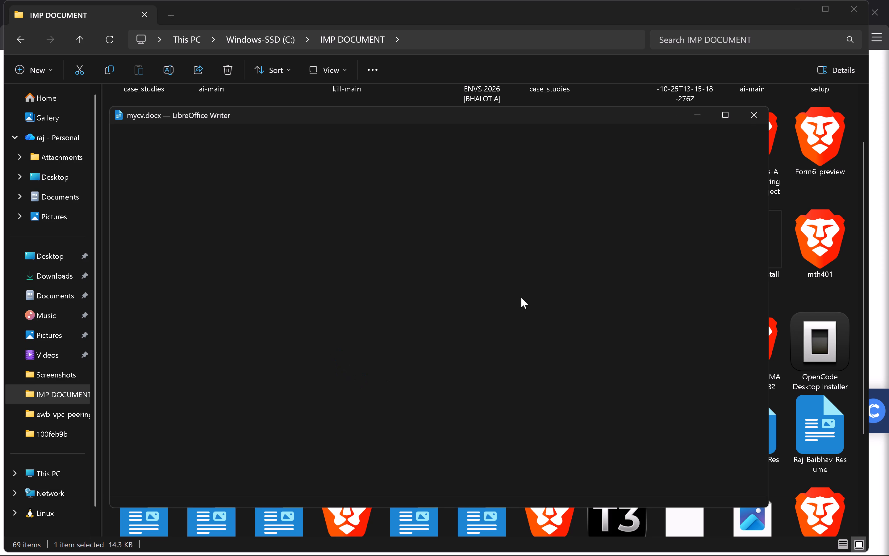
pyautogui.click(724, 115)
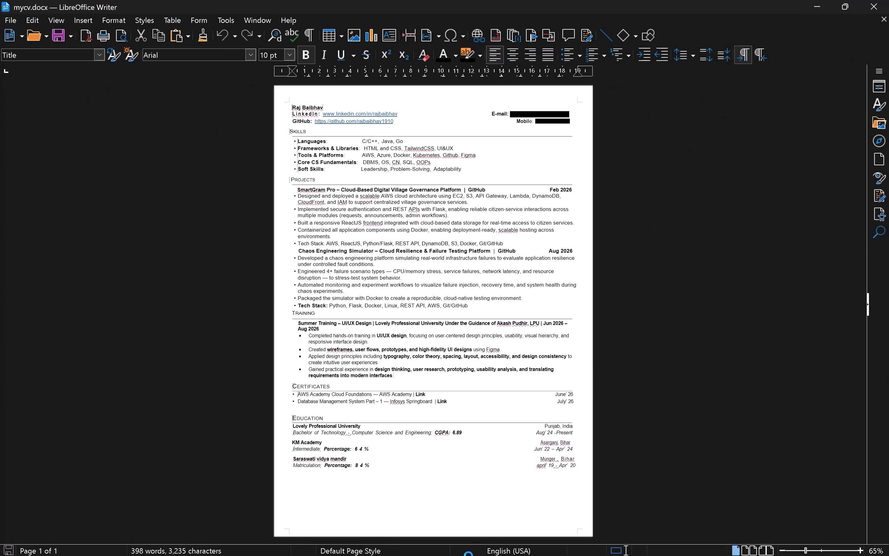
# Switch back to the Brave browser and open a new tab.
pyautogui.click(413, 545)
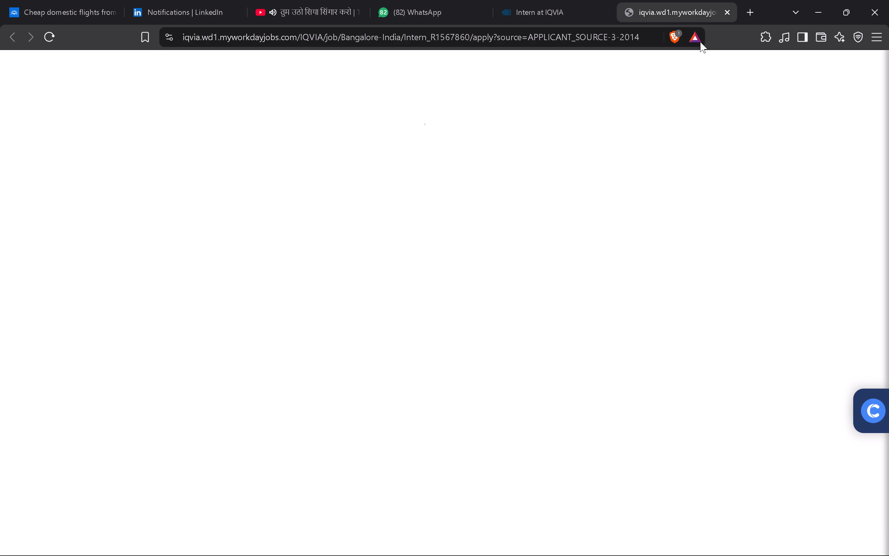
pyautogui.click(753, 17)
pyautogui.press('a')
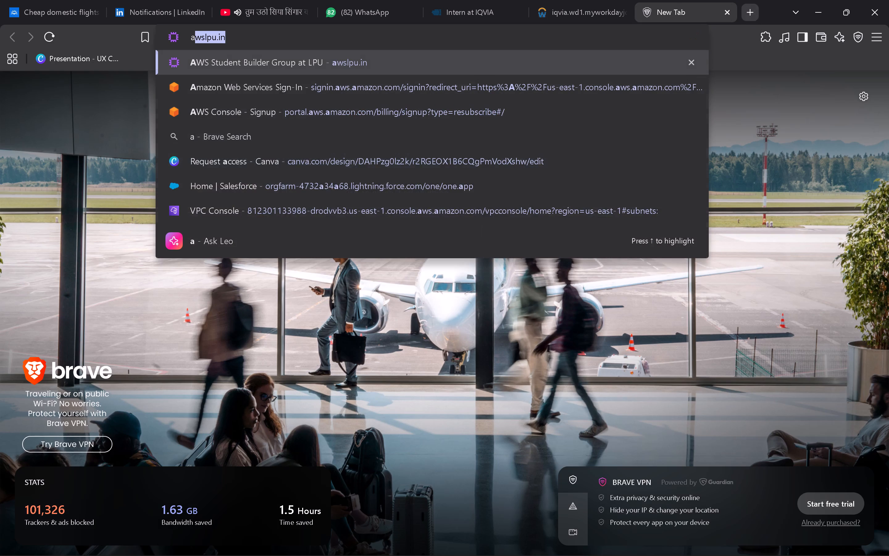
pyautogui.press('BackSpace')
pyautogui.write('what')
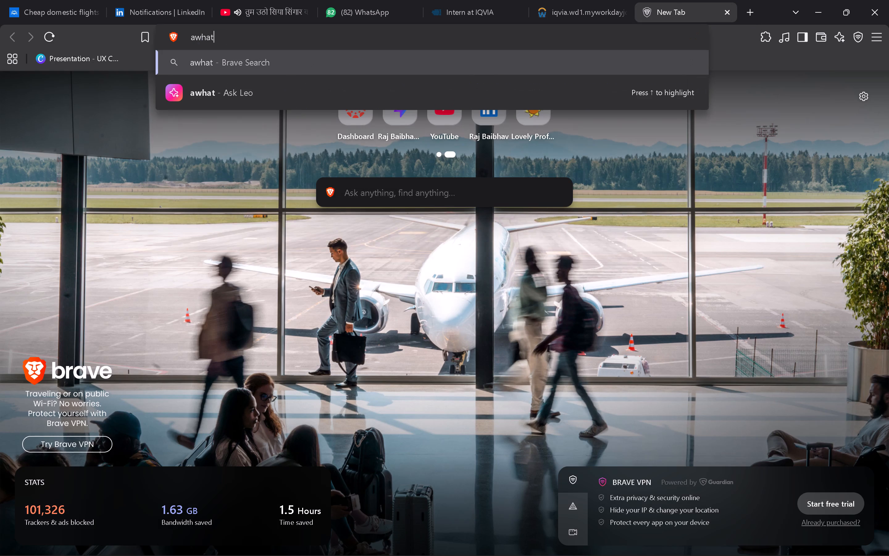
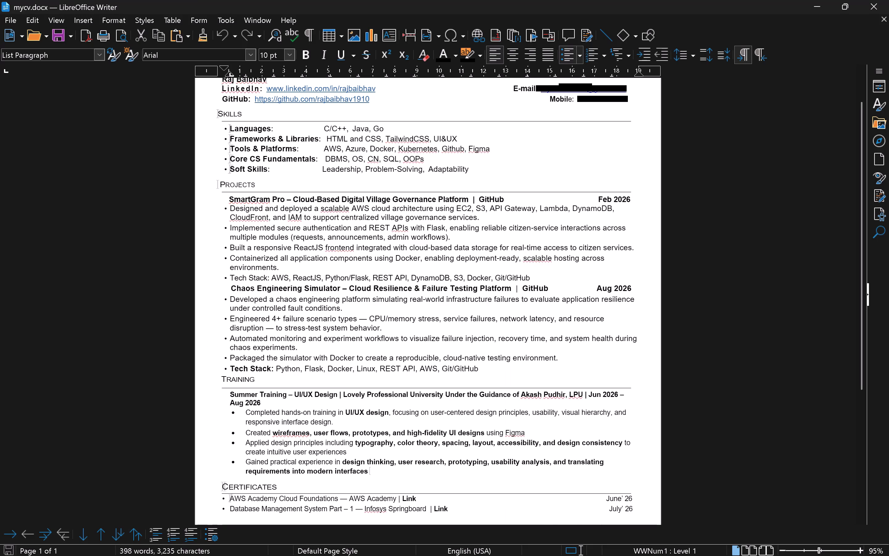
# In mycv.docx in LibreOffice Writer, insert four blank unbulleted lines between the Soft Skills entry and the Projects heading.
pyautogui.press('Return')
pyautogui.press('BackSpace')
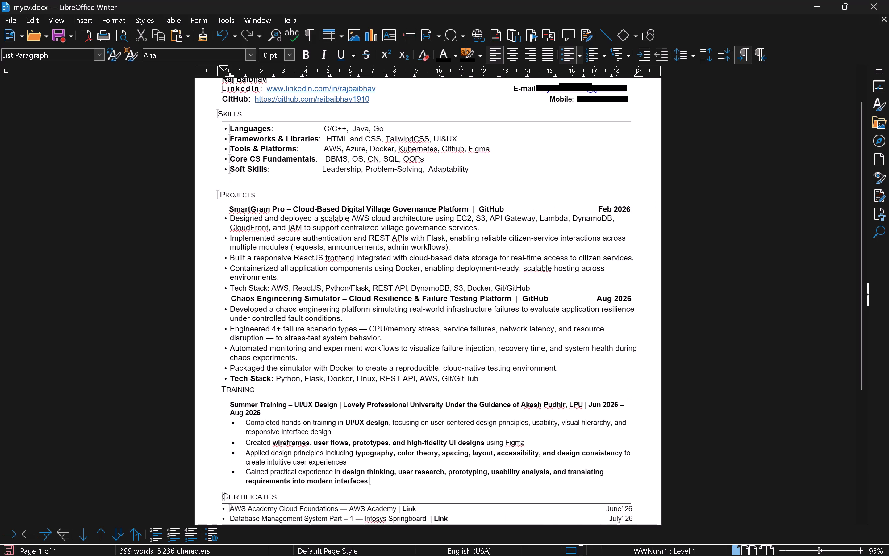
pyautogui.press('Return')
pyautogui.press('Return')
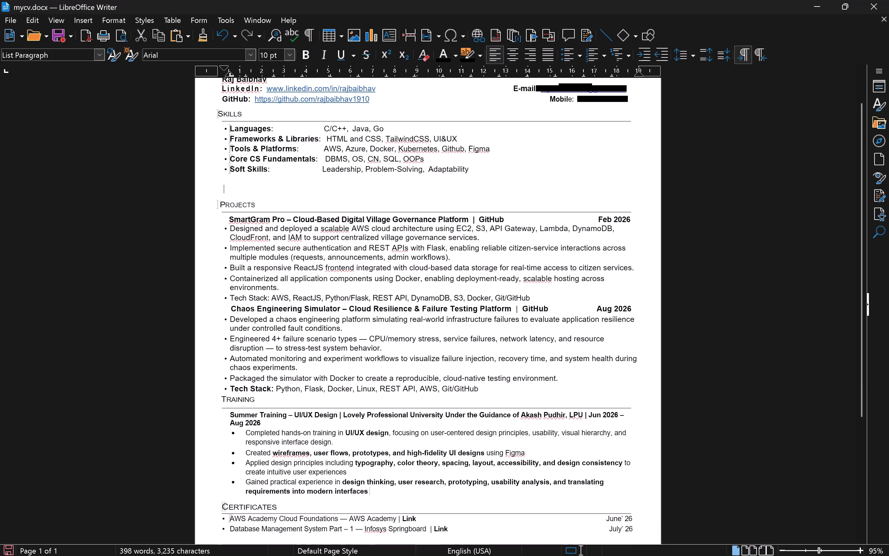
pyautogui.press('Return')
pyautogui.press('Return')
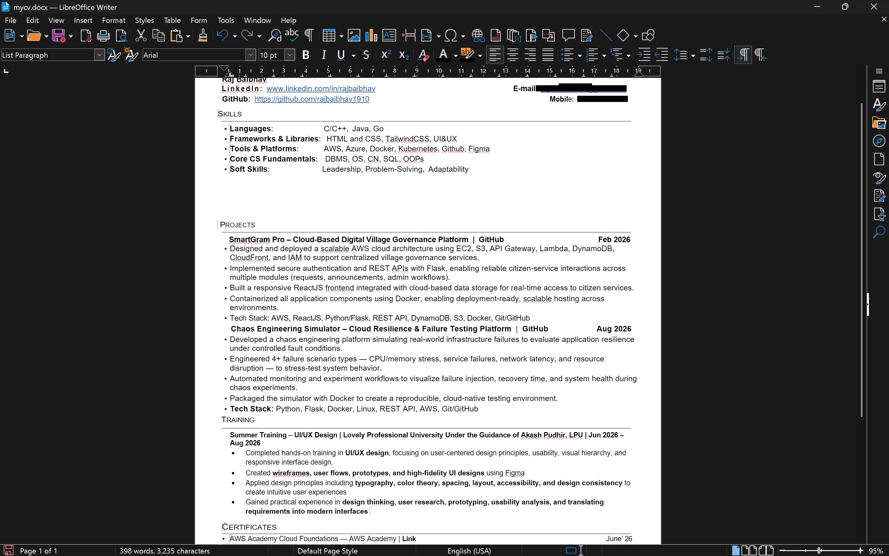
pyautogui.press('BackSpace')
pyautogui.press('BackSpace')
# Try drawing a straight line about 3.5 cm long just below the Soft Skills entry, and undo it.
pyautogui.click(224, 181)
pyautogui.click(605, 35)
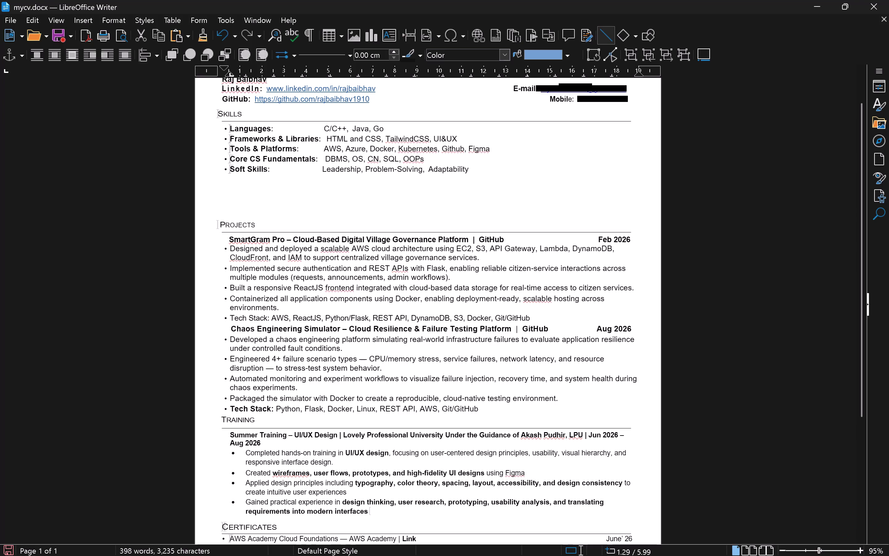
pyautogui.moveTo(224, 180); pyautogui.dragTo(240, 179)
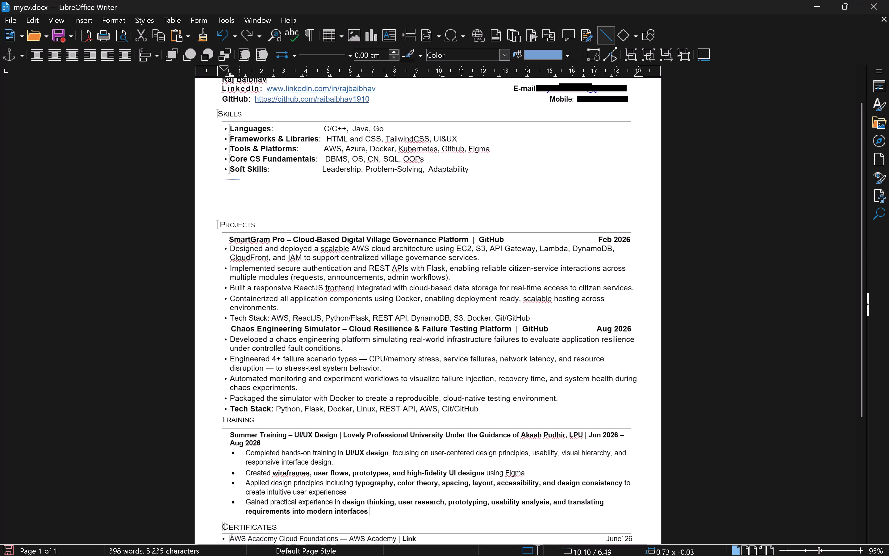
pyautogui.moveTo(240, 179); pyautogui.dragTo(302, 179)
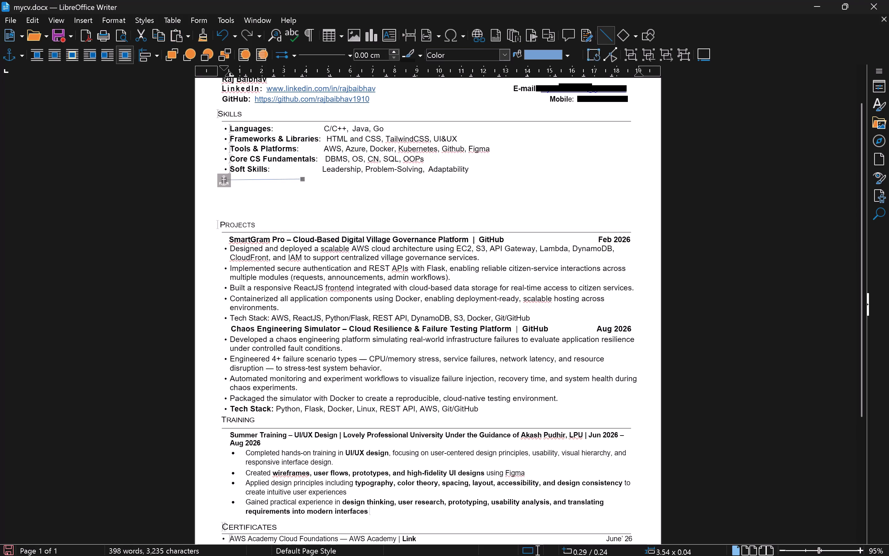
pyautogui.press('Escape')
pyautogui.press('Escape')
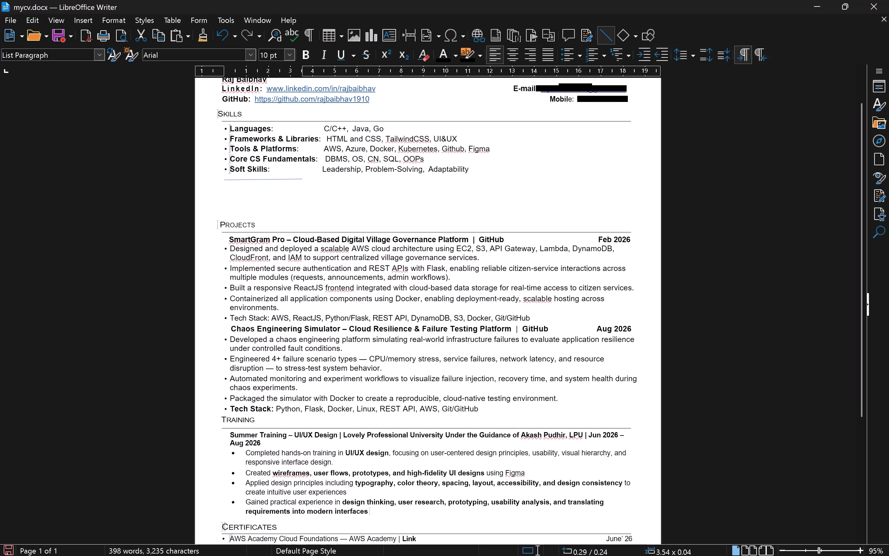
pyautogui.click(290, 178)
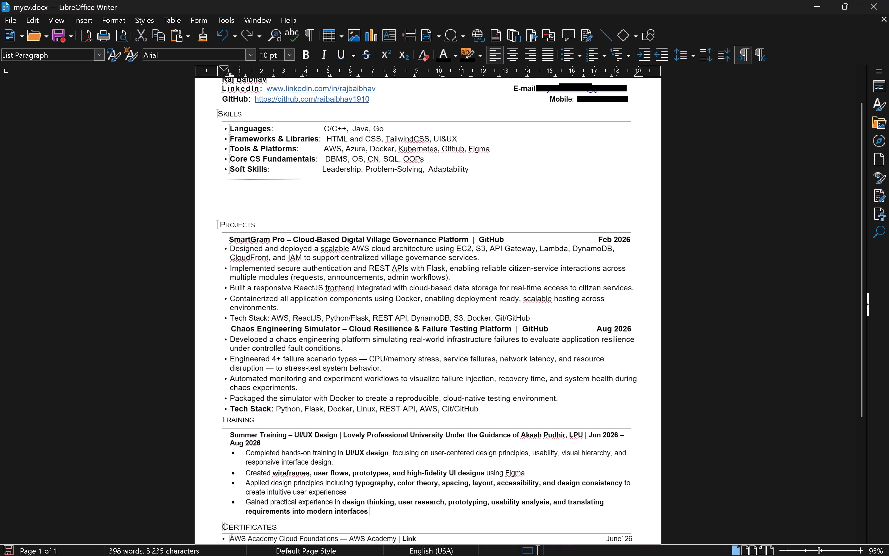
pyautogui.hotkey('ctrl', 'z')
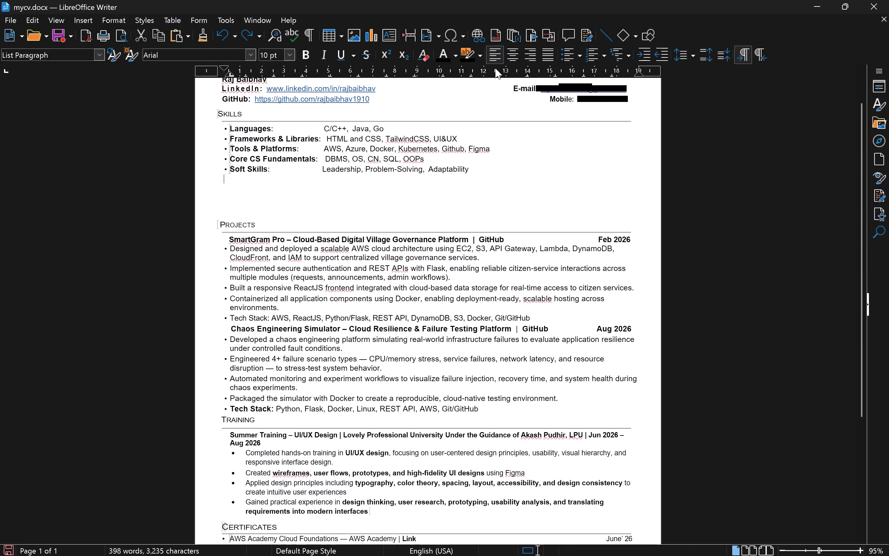
# Draw a near-horizontal divider line about 18.5 cm long across the text width, just below the Soft Skills entry.
pyautogui.click(606, 34)
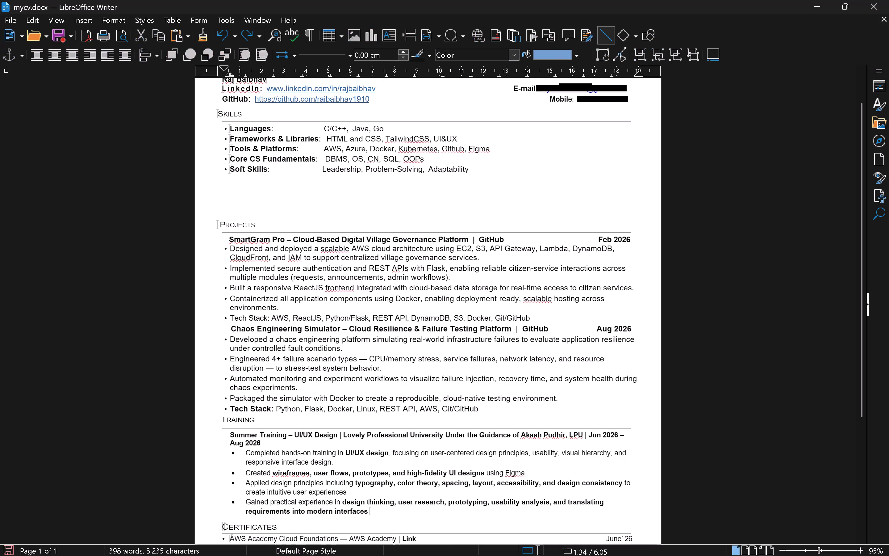
pyautogui.moveTo(224, 180); pyautogui.dragTo(241, 179)
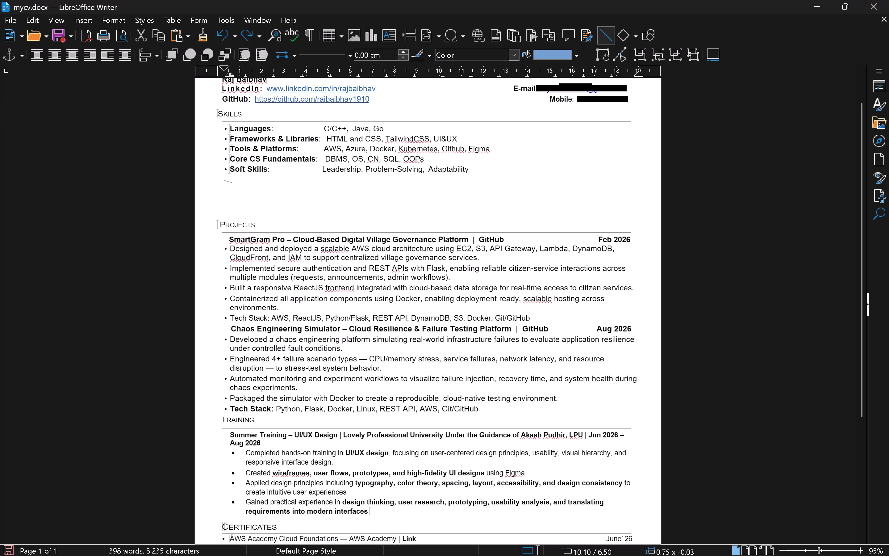
pyautogui.moveTo(241, 179); pyautogui.dragTo(386, 178)
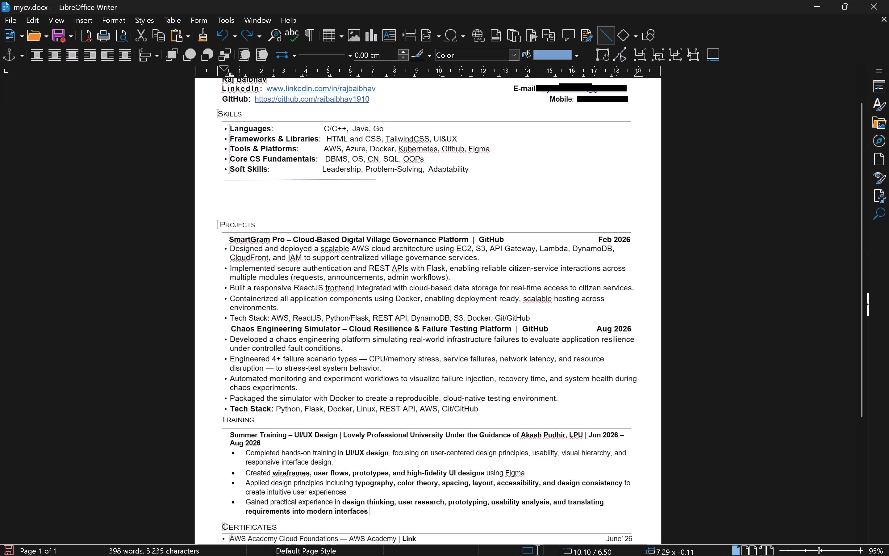
pyautogui.moveTo(386, 178); pyautogui.dragTo(469, 178)
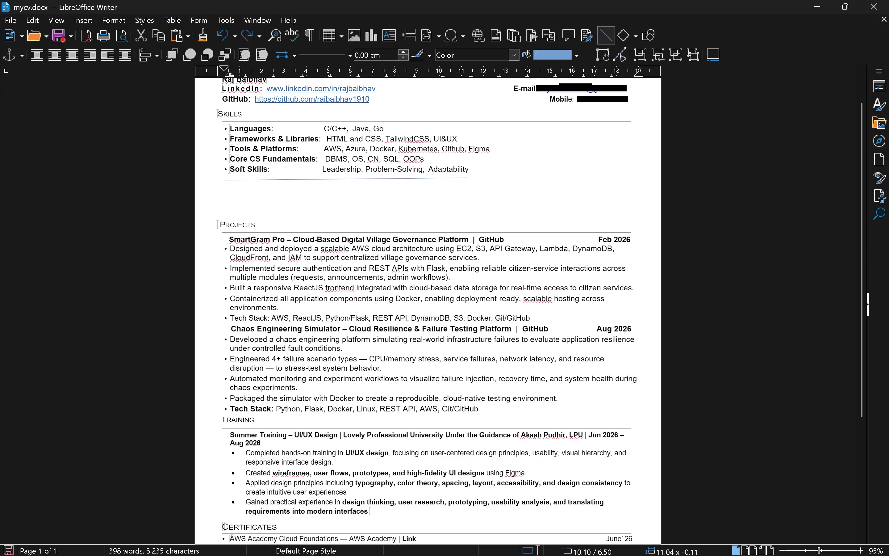
pyautogui.moveTo(469, 178); pyautogui.dragTo(634, 183)
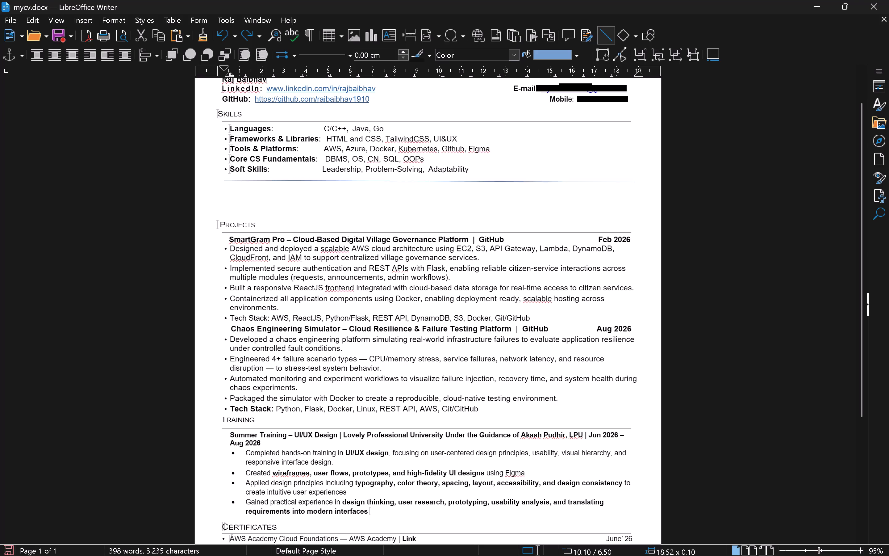
pyautogui.moveTo(634, 183); pyautogui.dragTo(623, 179)
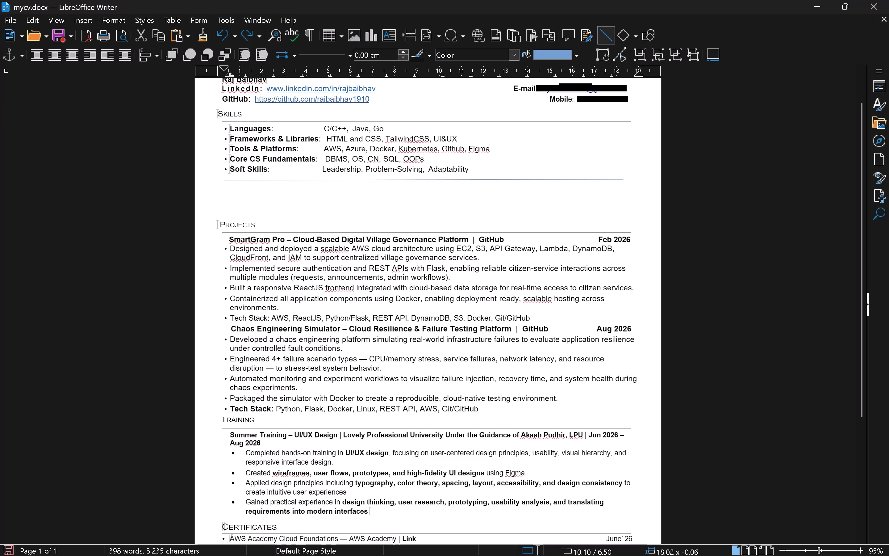
pyautogui.moveTo(623, 179); pyautogui.dragTo(629, 177)
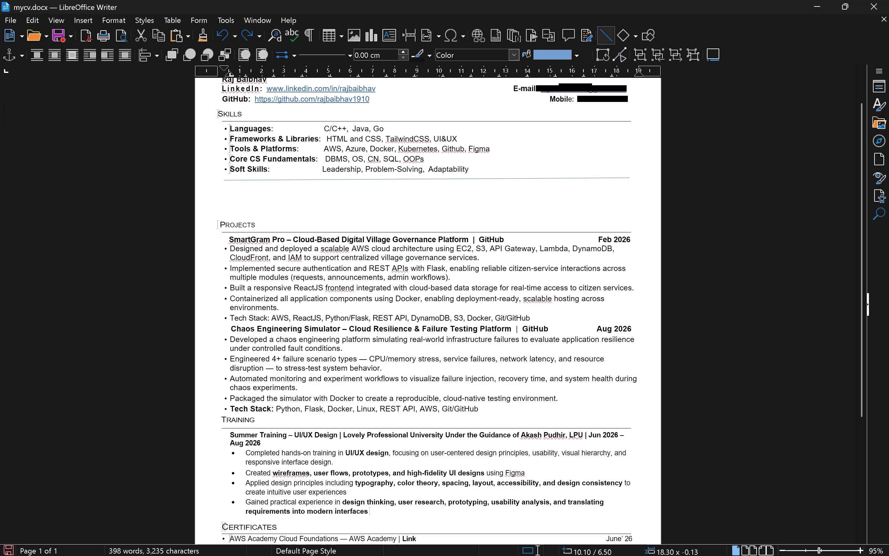
pyautogui.moveTo(629, 177); pyautogui.dragTo(641, 179)
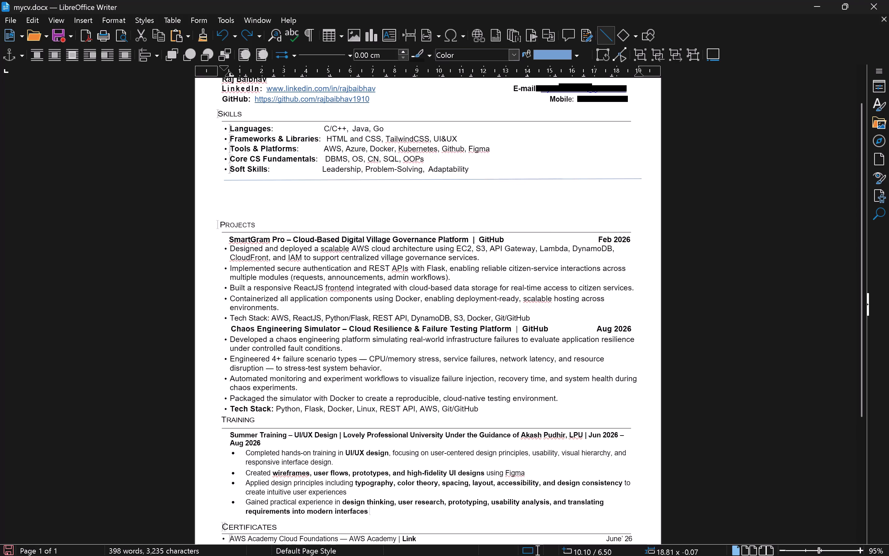
pyautogui.moveTo(641, 179); pyautogui.dragTo(632, 174)
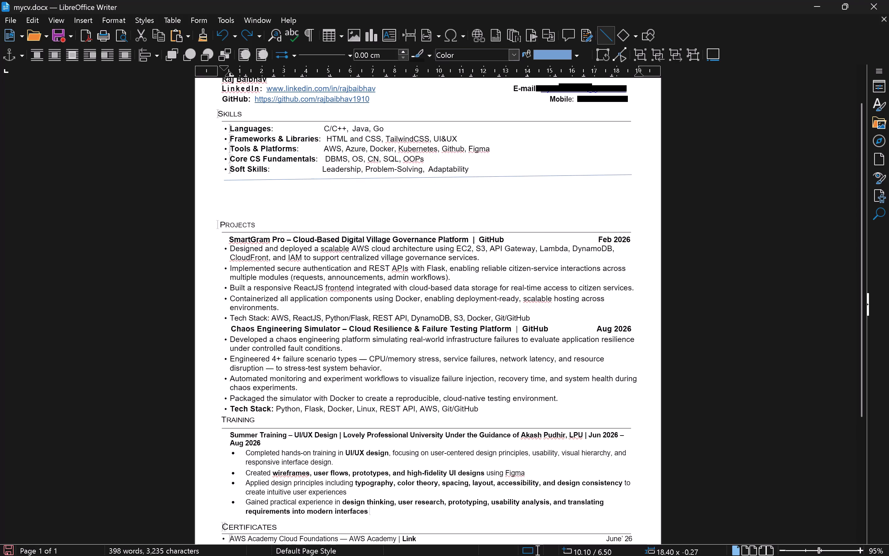
pyautogui.moveTo(632, 174); pyautogui.dragTo(633, 176)
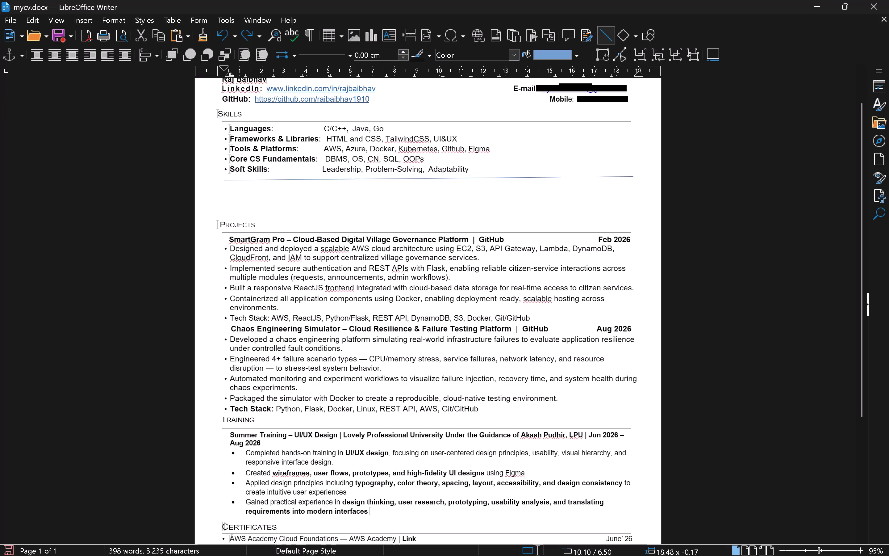
pyautogui.moveTo(633, 176); pyautogui.dragTo(633, 175)
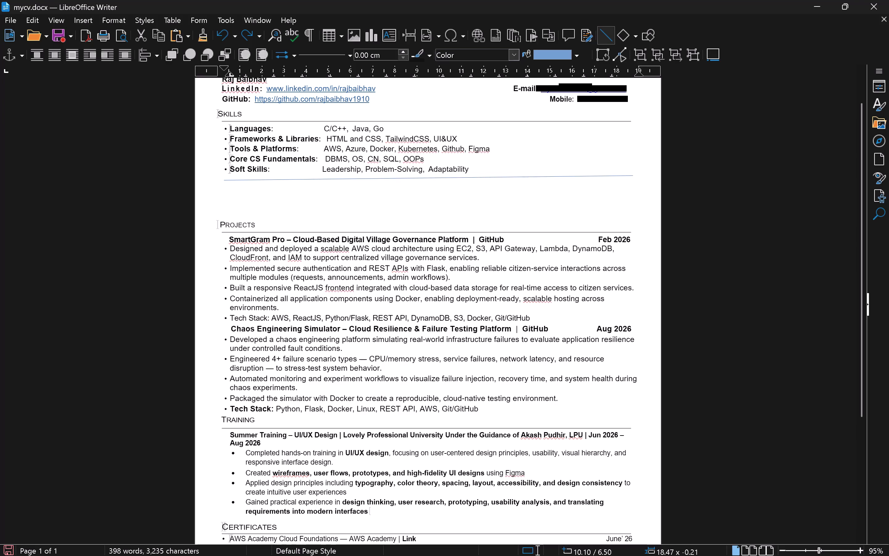
pyautogui.moveTo(633, 175); pyautogui.dragTo(634, 176)
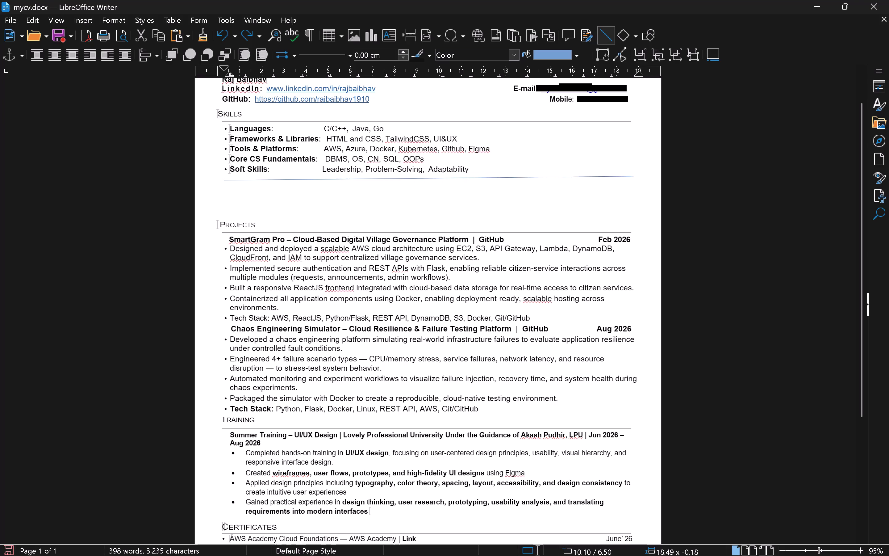
pyautogui.moveTo(634, 176); pyautogui.dragTo(633, 175)
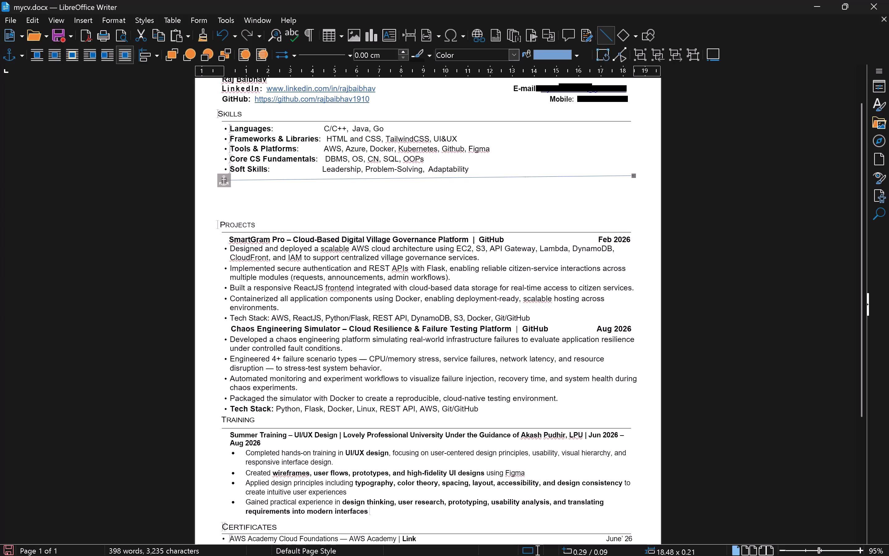
pyautogui.click(633, 177)
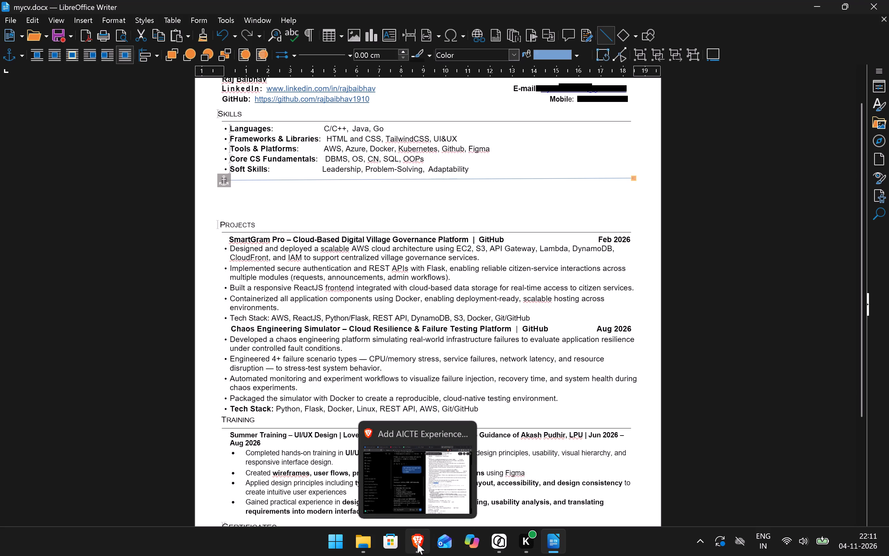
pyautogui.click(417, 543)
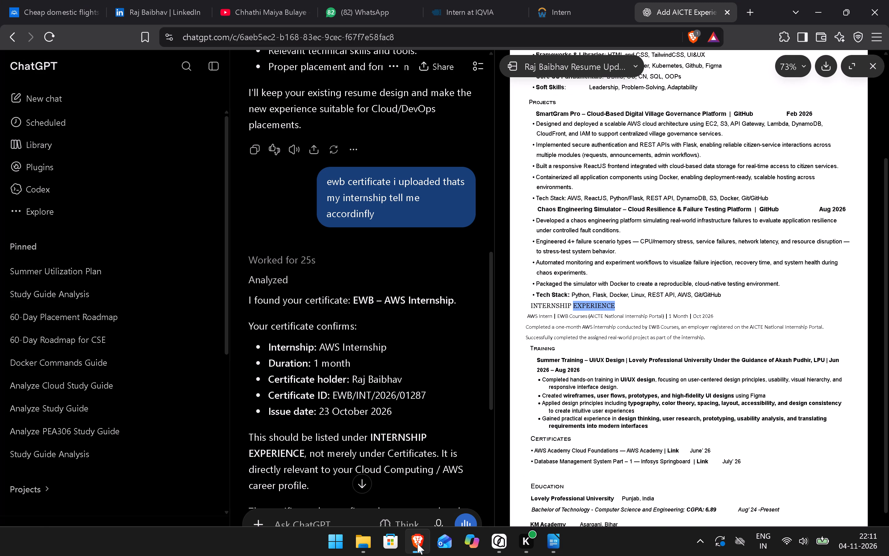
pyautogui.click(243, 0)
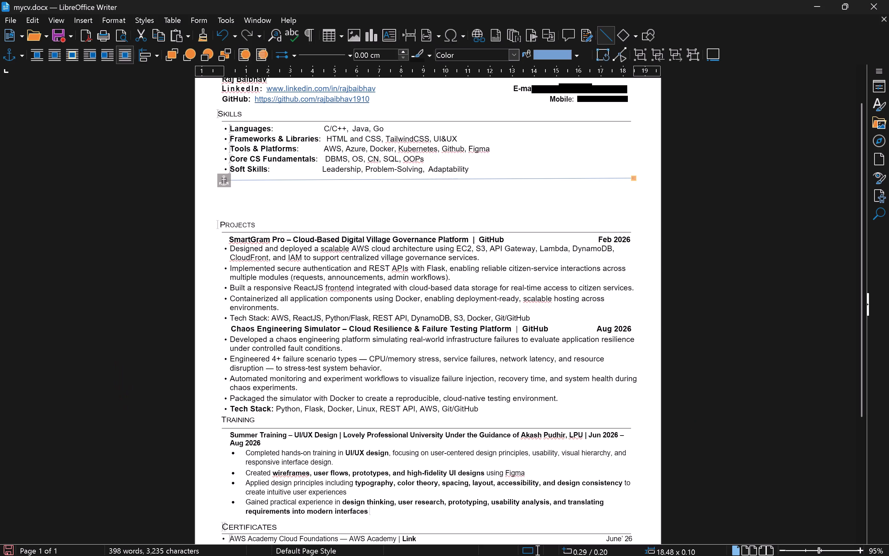
# Place two short lines about 1.8 cm long in the blank space above the Projects heading and leave the Line tool.
pyautogui.click(477, 207)
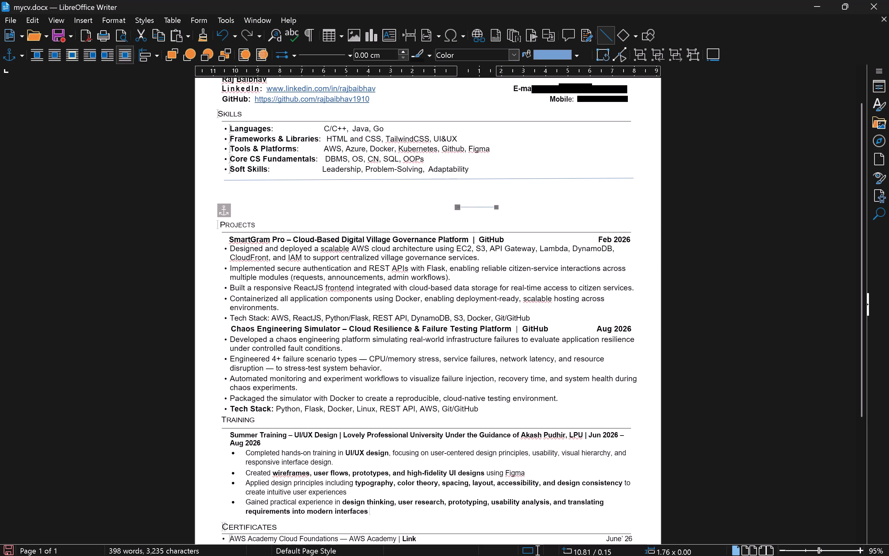
pyautogui.click(233, 183)
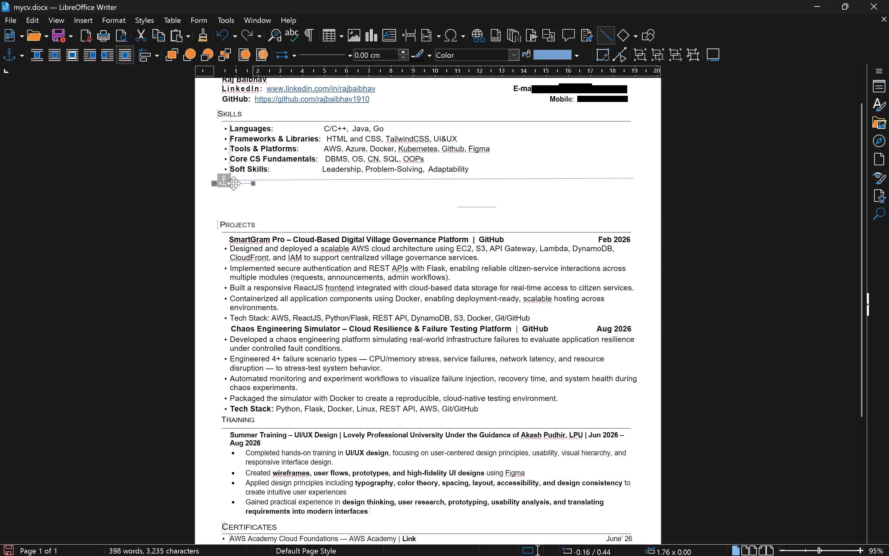
pyautogui.press('Escape')
pyautogui.press('Escape')
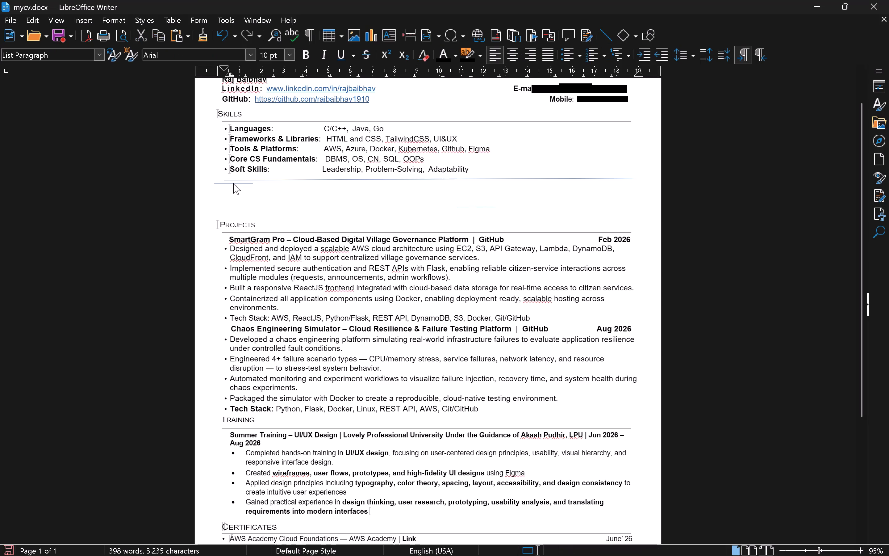
# Undo the placement of the two short lines above the Projects heading.
pyautogui.hotkey('ctrl', 'z')
pyautogui.hotkey('ctrl', 'z')
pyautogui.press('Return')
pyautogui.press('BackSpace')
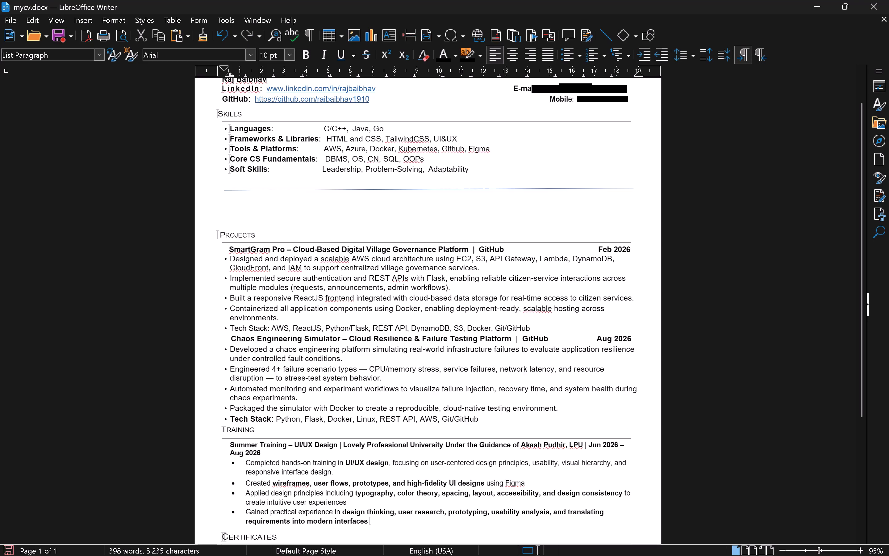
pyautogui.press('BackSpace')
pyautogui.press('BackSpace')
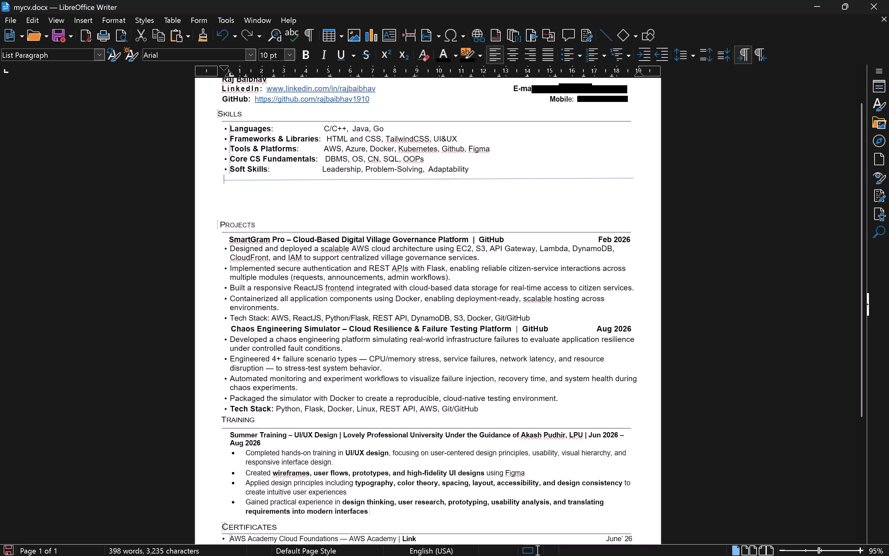
# On the blank line just below the new divider, remove the indent and paste the copied EXPERIENCE heading after a space.
pyautogui.click(234, 192)
pyautogui.press('BackSpace')
pyautogui.press('BackSpace')
pyautogui.press('space')
pyautogui.hotkey('ctrl', 'v')
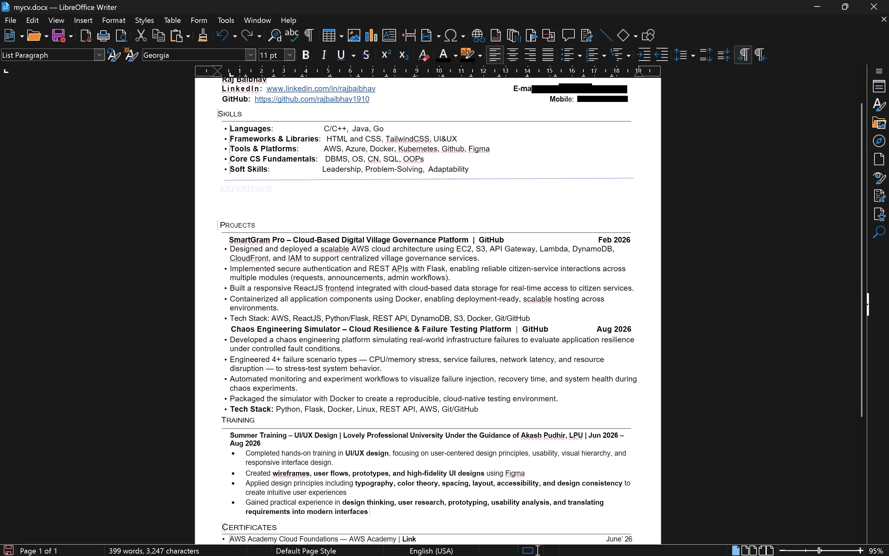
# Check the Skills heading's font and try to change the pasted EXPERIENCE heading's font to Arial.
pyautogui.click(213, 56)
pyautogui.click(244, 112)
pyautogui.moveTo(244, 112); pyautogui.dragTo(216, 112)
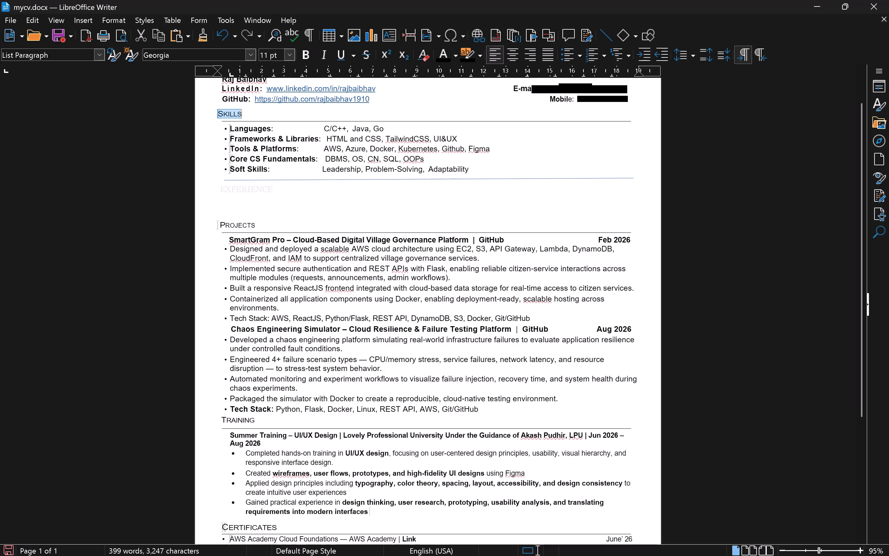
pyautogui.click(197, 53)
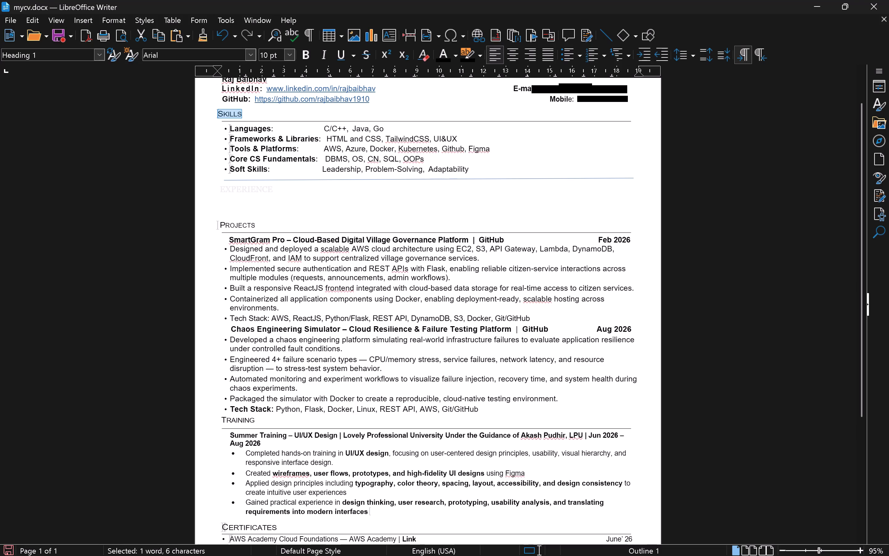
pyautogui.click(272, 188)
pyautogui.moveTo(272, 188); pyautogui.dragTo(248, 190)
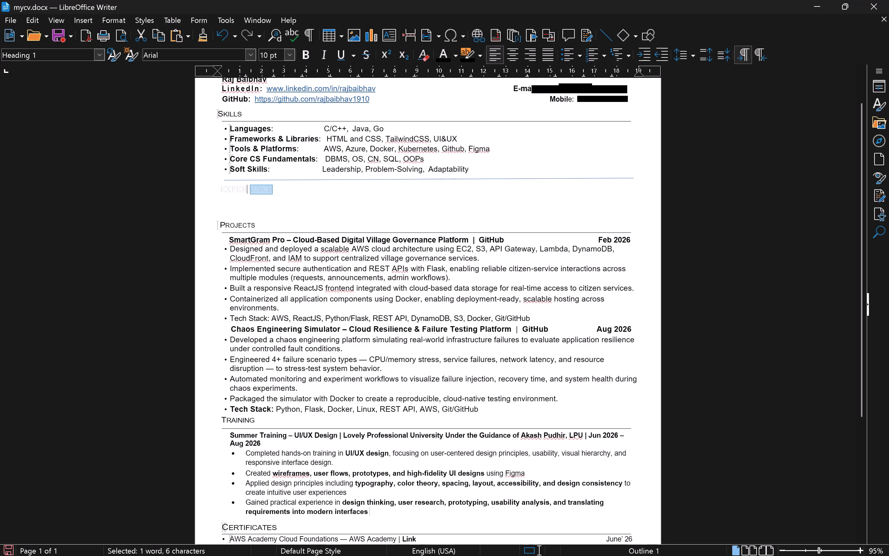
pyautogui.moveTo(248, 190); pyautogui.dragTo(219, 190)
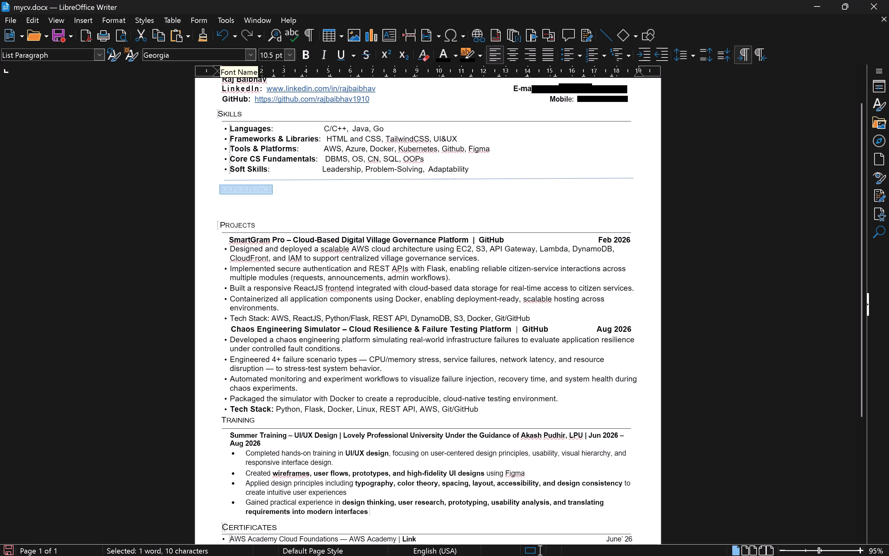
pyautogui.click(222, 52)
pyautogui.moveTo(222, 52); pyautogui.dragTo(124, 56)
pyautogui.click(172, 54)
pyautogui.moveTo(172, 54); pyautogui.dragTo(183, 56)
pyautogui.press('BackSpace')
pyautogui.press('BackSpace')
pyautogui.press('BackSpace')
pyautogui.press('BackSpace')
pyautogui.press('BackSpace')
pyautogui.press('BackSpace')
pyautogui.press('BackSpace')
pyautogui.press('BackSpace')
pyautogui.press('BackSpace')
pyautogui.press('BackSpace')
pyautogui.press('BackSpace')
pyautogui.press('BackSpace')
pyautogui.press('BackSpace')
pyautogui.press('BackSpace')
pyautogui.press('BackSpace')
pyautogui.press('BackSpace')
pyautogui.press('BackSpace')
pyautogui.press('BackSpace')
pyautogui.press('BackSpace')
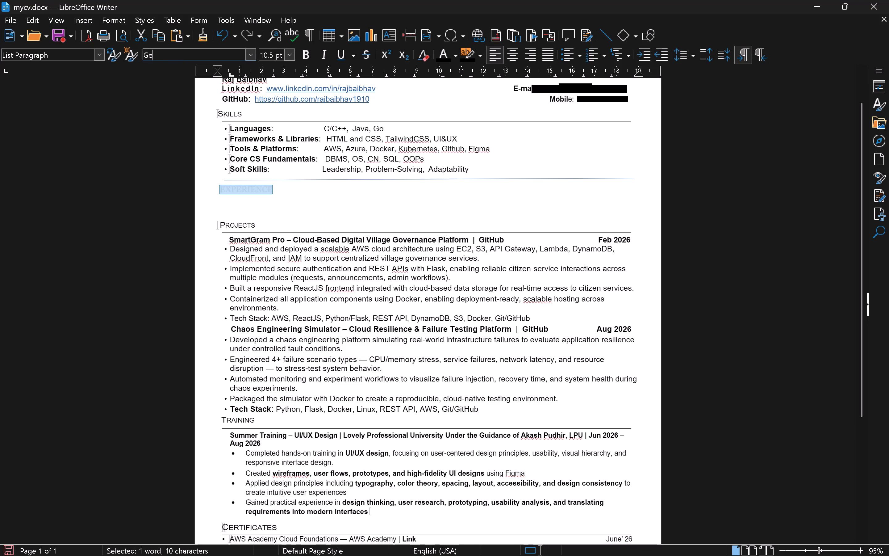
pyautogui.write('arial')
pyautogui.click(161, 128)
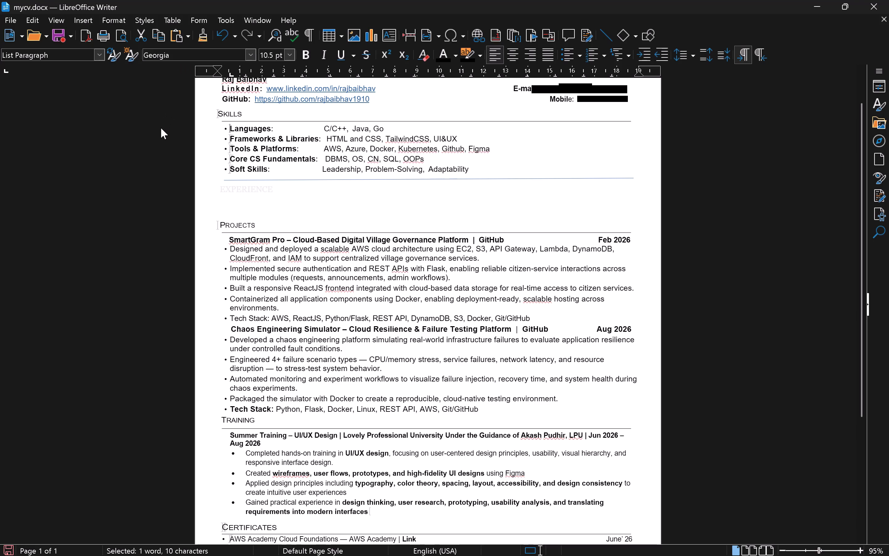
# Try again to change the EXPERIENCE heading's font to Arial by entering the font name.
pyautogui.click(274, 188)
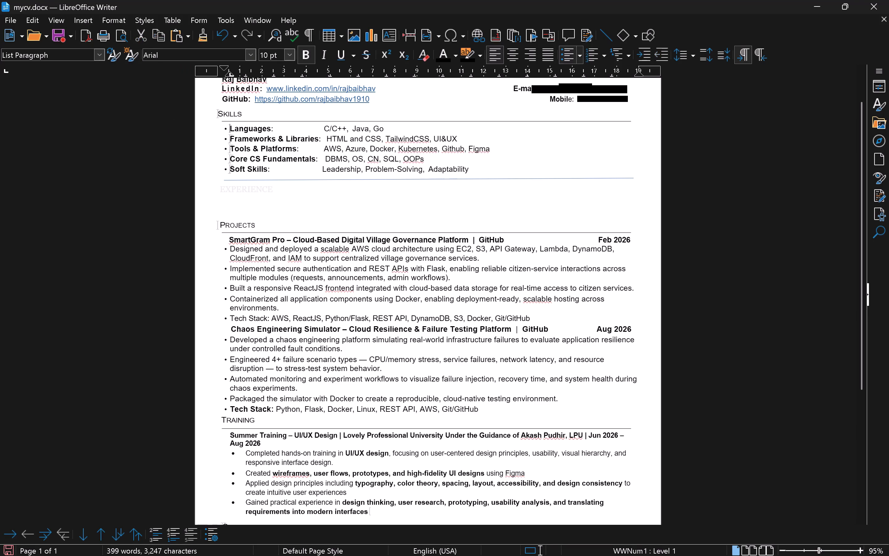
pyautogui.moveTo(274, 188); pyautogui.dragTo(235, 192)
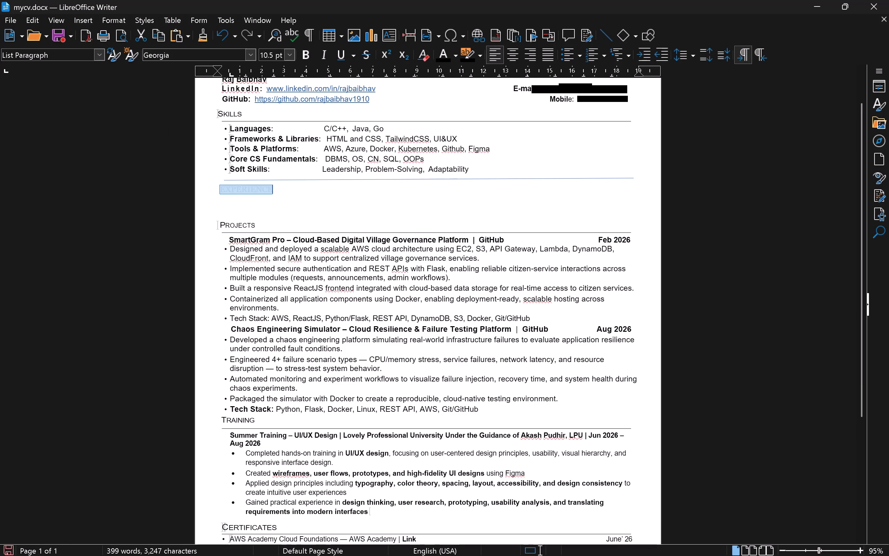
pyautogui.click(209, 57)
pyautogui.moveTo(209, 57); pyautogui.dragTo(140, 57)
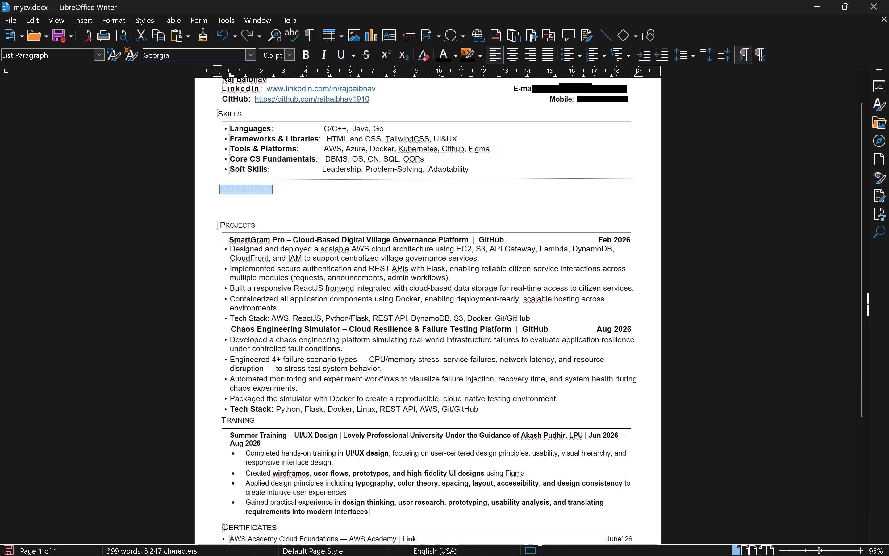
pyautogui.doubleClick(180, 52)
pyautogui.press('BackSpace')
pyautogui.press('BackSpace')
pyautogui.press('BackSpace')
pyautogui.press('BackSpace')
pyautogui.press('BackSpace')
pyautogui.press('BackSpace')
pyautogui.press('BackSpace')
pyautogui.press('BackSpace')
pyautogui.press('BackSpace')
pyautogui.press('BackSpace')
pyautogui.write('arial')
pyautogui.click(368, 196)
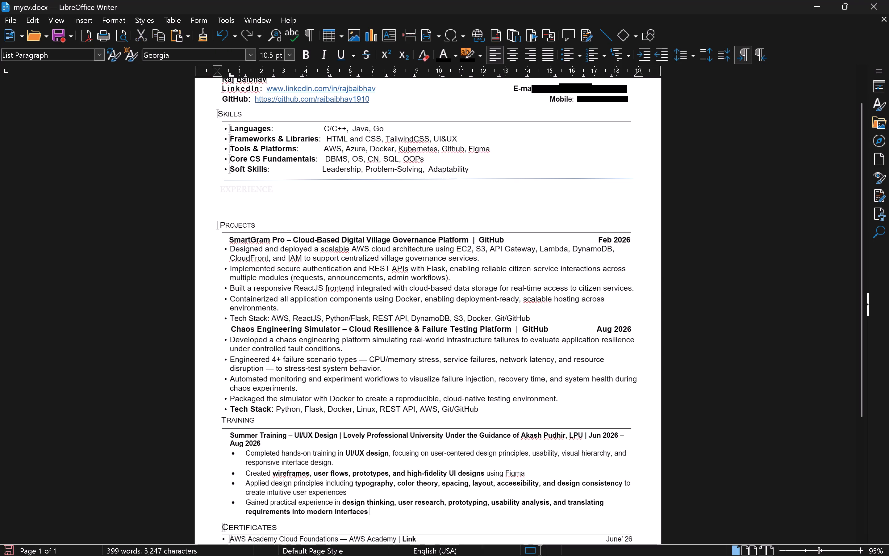
# Set the EXPERIENCE heading's font to Arial and its text colour to black.
pyautogui.tripleClick(270, 191)
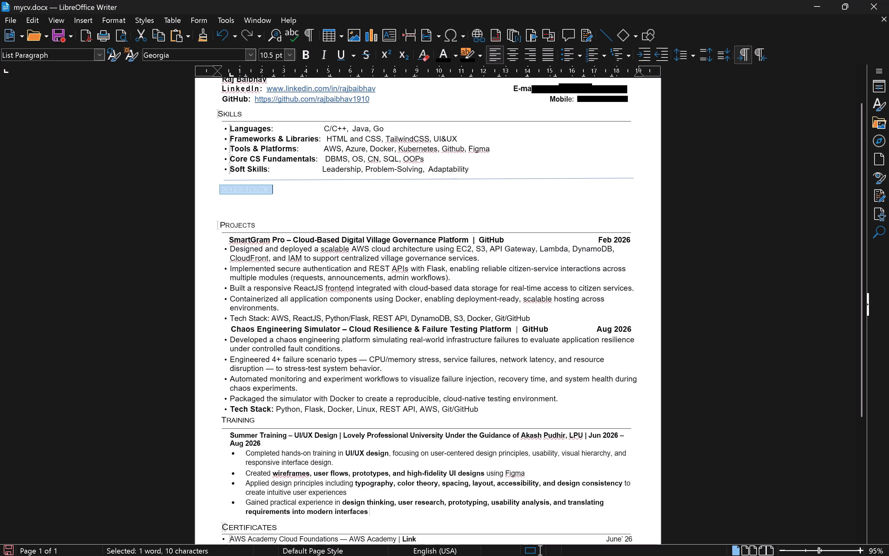
pyautogui.click(251, 58)
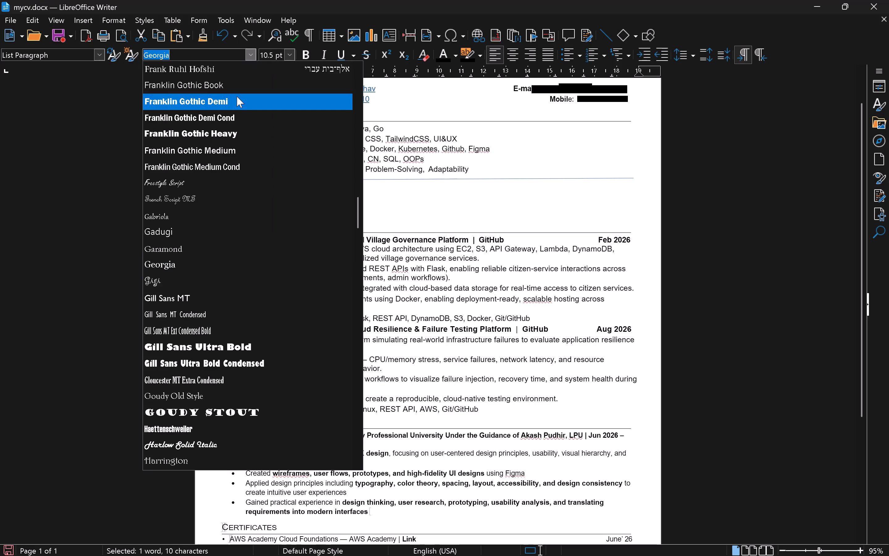
pyautogui.scroll(6, 220, 208)
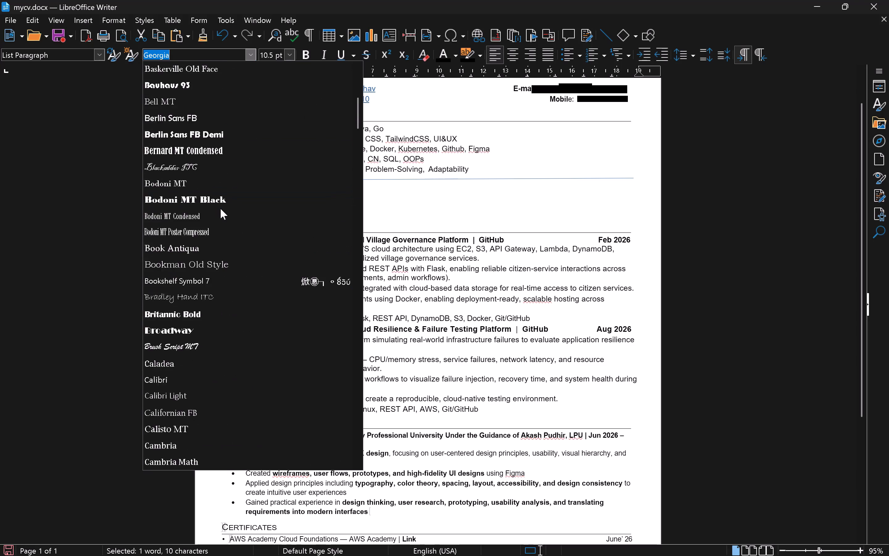
pyautogui.scroll(2, 220, 208)
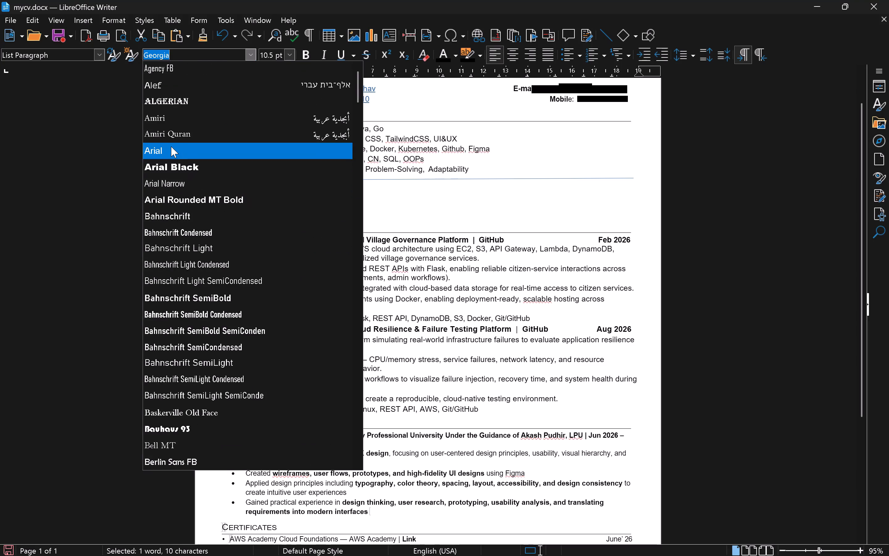
pyautogui.click(171, 146)
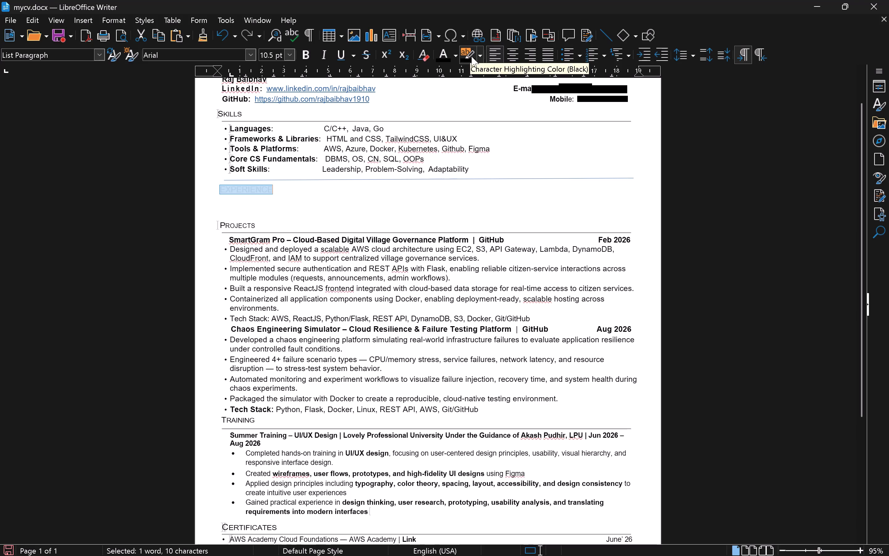
pyautogui.click(445, 58)
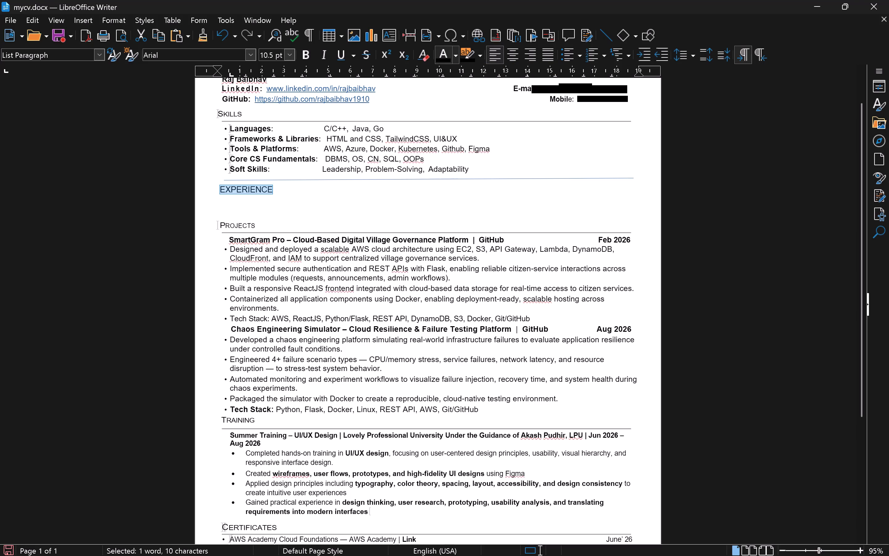
pyautogui.click(518, 186)
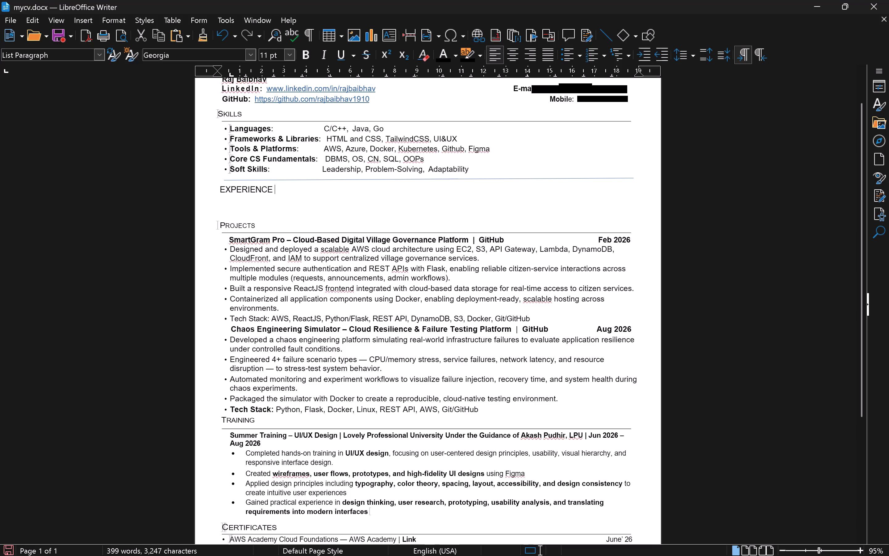
# Set the EXPERIENCE heading's font size to 10 pt to match the Skills heading.
pyautogui.doubleClick(237, 112)
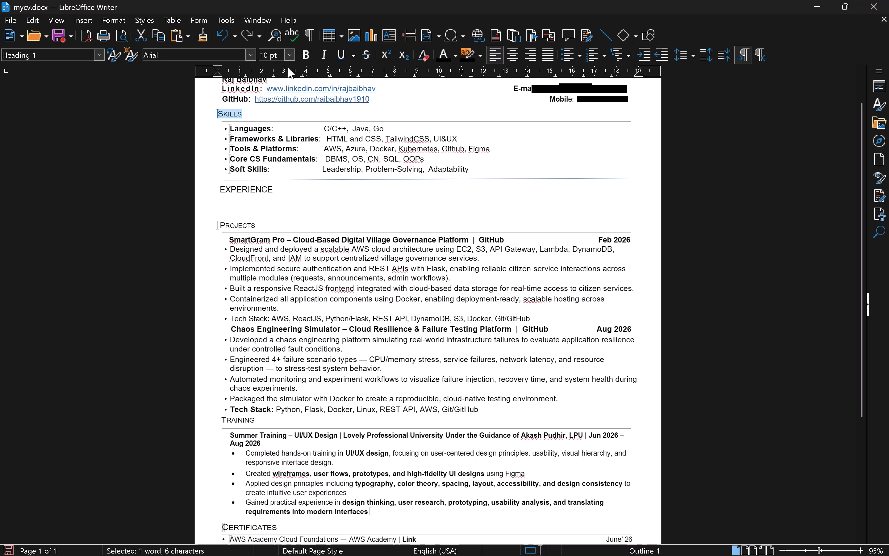
pyautogui.doubleClick(265, 187)
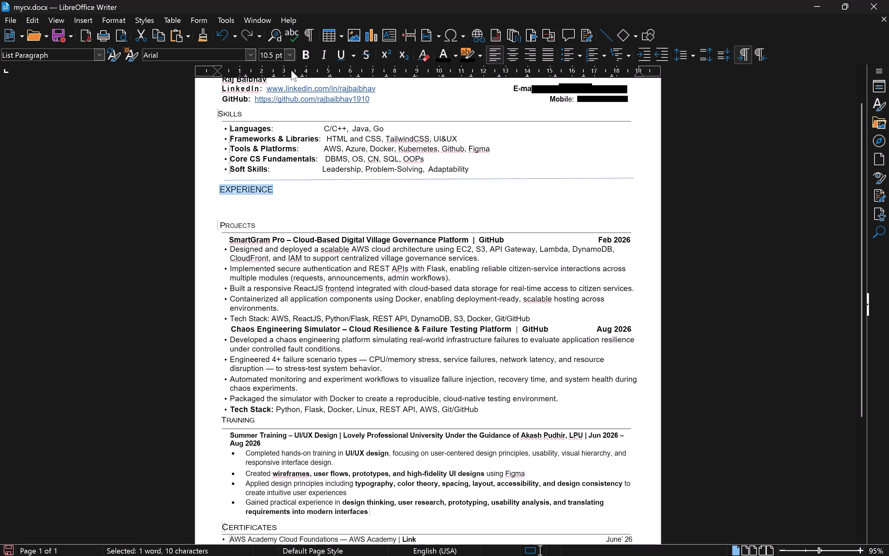
pyautogui.click(290, 55)
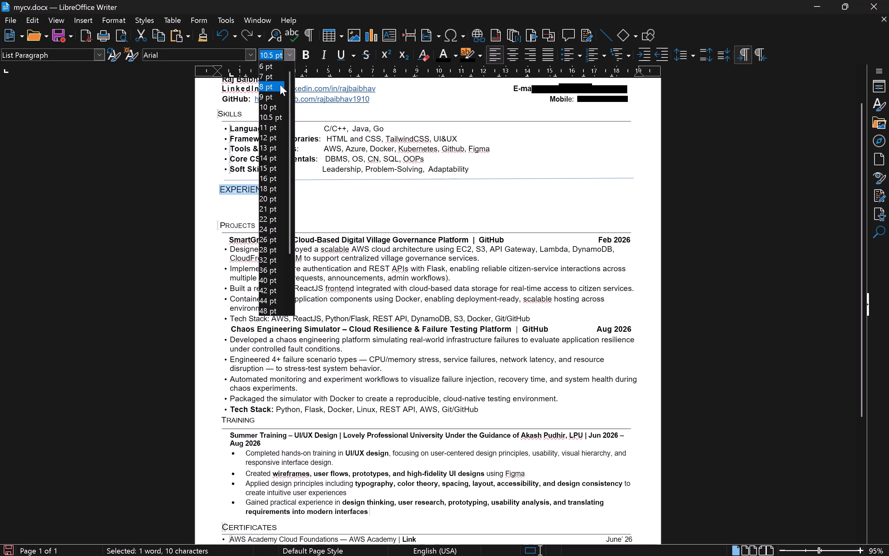
pyautogui.click(276, 107)
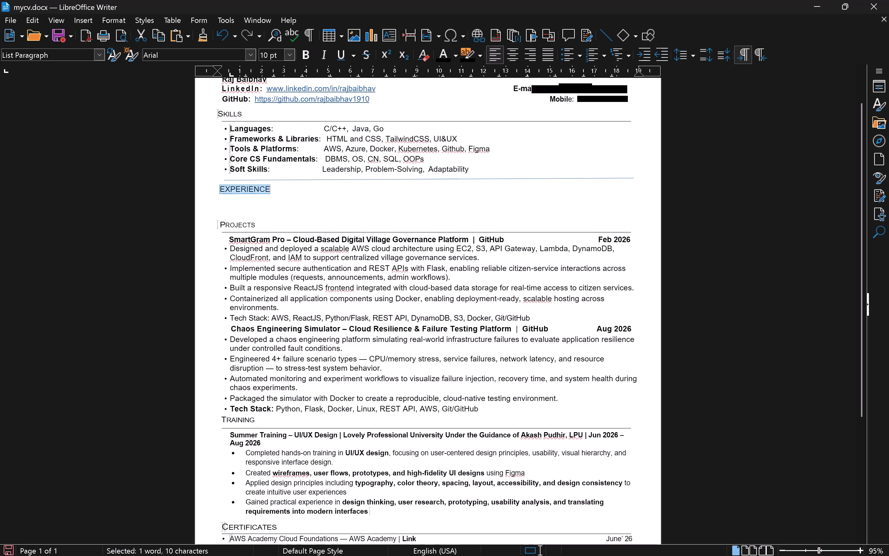
pyautogui.click(324, 211)
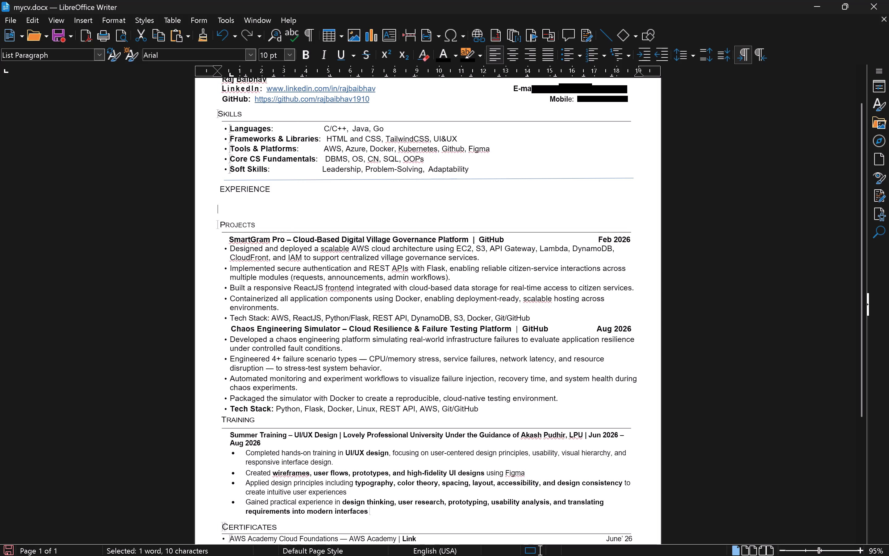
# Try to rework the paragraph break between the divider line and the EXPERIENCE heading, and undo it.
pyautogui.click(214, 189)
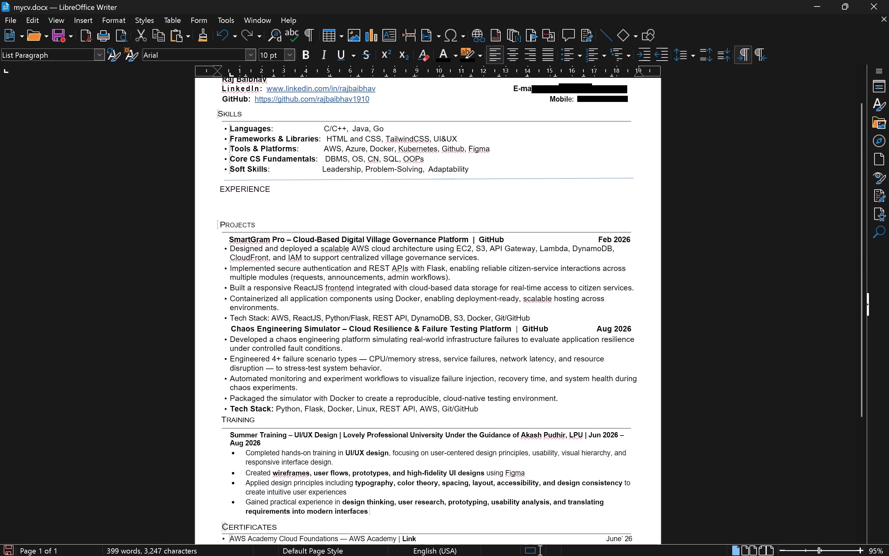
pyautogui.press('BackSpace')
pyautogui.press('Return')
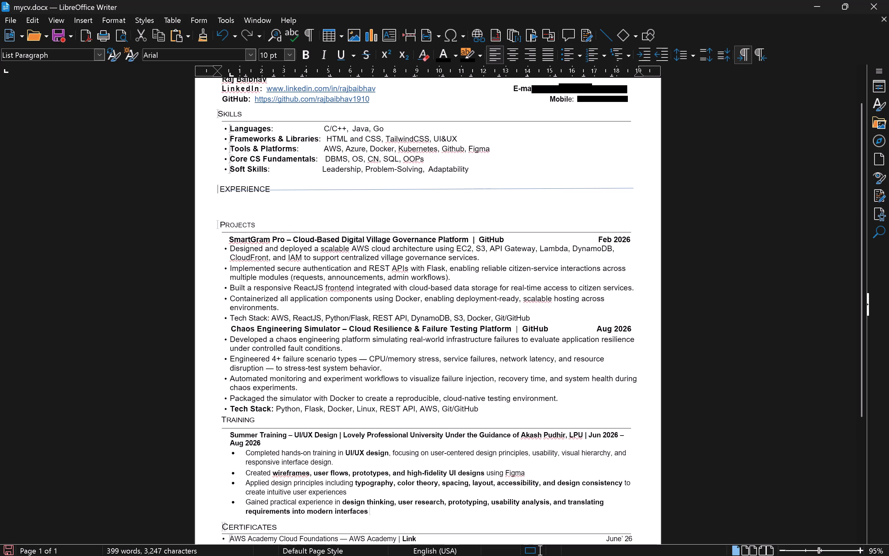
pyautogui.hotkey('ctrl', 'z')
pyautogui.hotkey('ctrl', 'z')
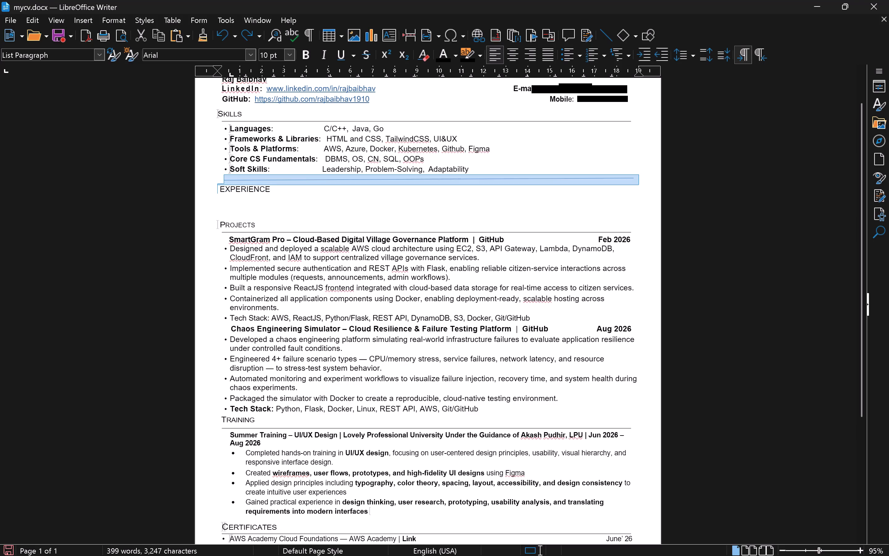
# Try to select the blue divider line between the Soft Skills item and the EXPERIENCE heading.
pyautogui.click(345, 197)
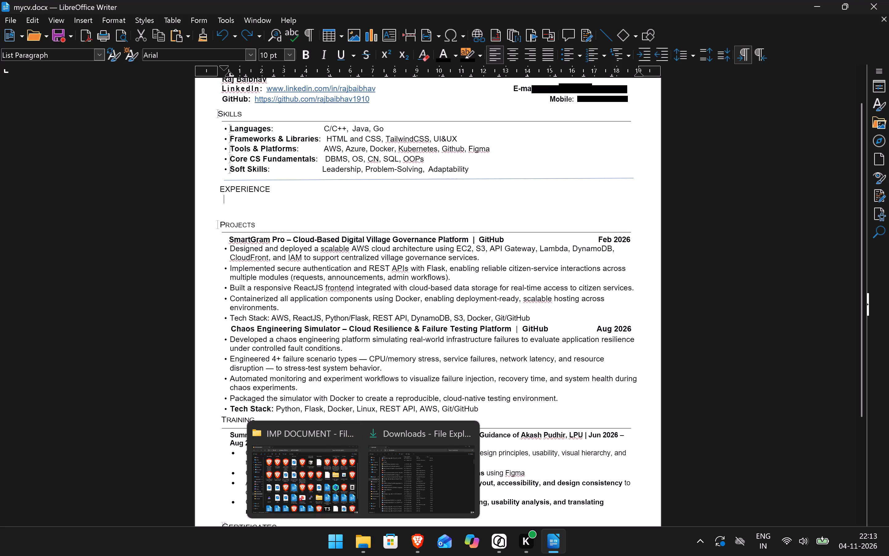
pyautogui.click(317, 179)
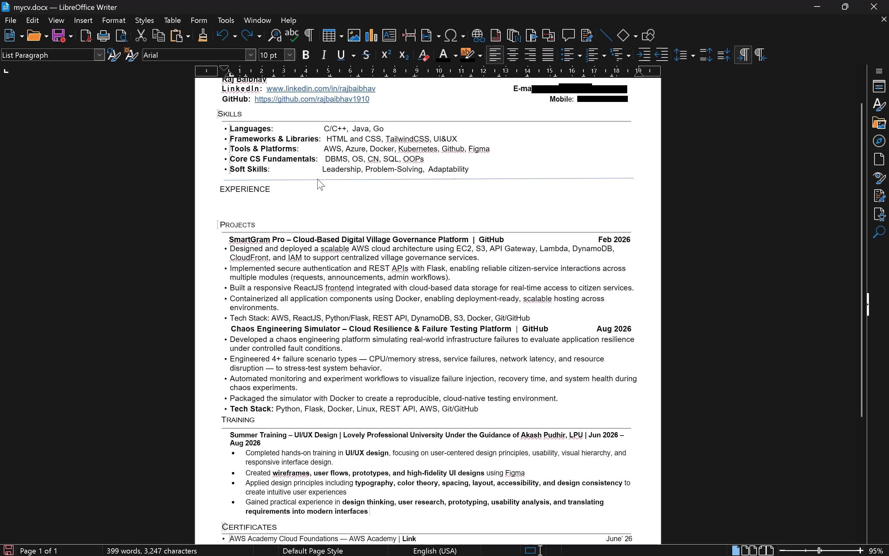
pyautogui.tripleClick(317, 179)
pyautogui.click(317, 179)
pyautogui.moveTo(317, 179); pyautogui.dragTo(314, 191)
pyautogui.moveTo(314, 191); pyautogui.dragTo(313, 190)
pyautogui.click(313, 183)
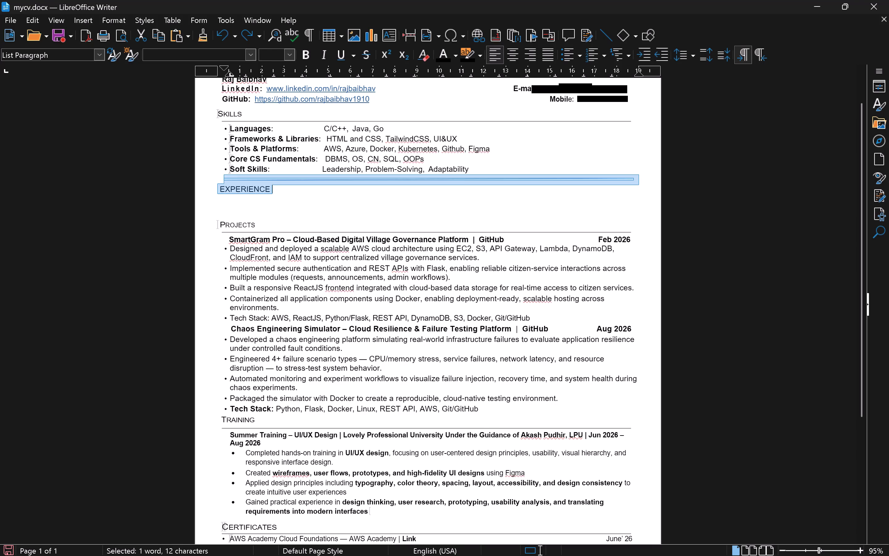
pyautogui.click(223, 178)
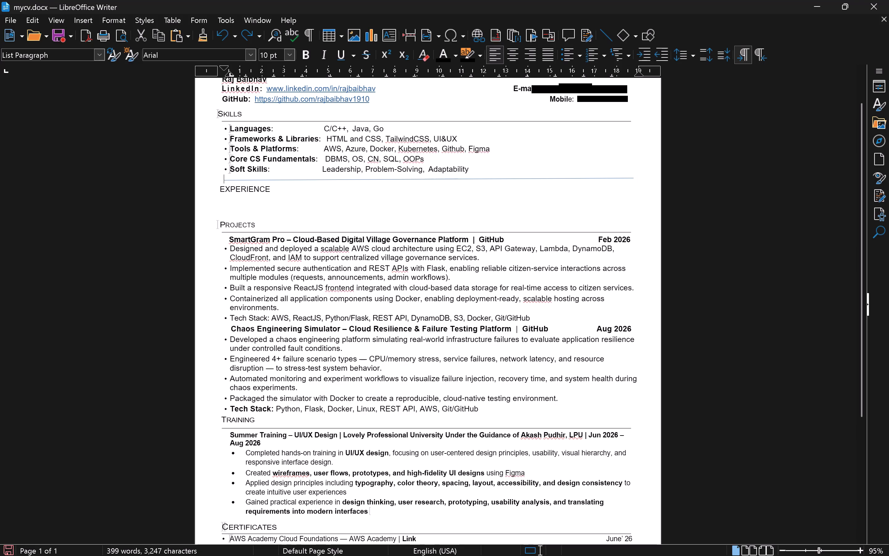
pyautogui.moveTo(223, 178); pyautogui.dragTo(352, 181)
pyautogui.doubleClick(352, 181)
# Delete the EXPERIENCE heading text below the Skills section.
pyautogui.click(224, 187)
pyautogui.moveTo(224, 187); pyautogui.dragTo(241, 189)
pyautogui.moveTo(241, 189); pyautogui.dragTo(249, 190)
pyautogui.press('BackSpace')
pyautogui.press('BackSpace')
pyautogui.press('BackSpace')
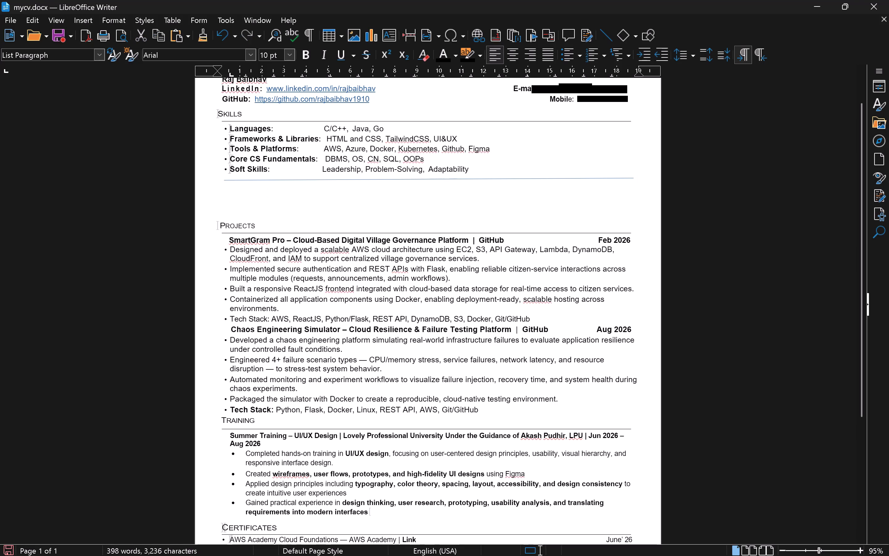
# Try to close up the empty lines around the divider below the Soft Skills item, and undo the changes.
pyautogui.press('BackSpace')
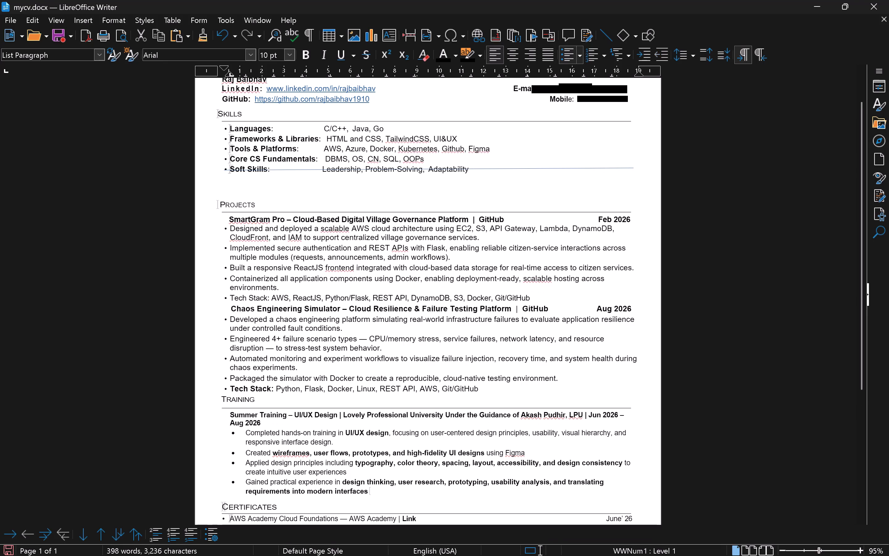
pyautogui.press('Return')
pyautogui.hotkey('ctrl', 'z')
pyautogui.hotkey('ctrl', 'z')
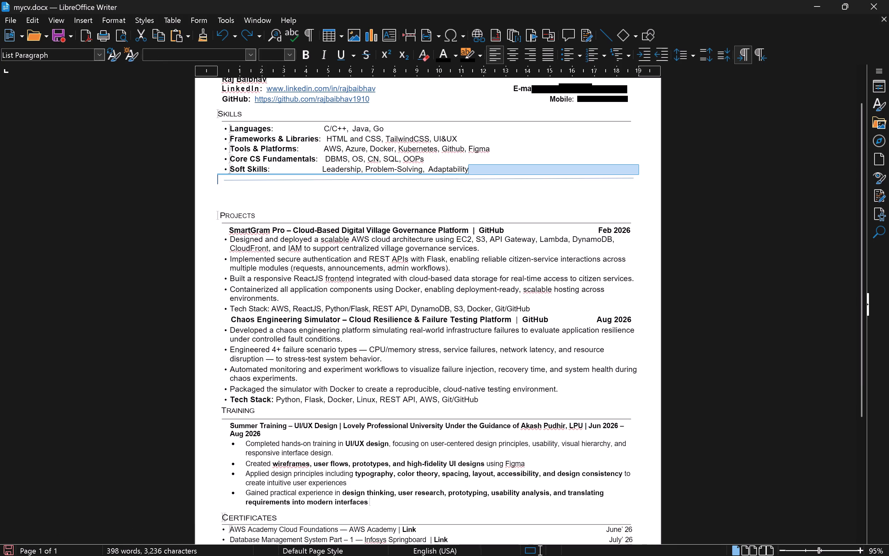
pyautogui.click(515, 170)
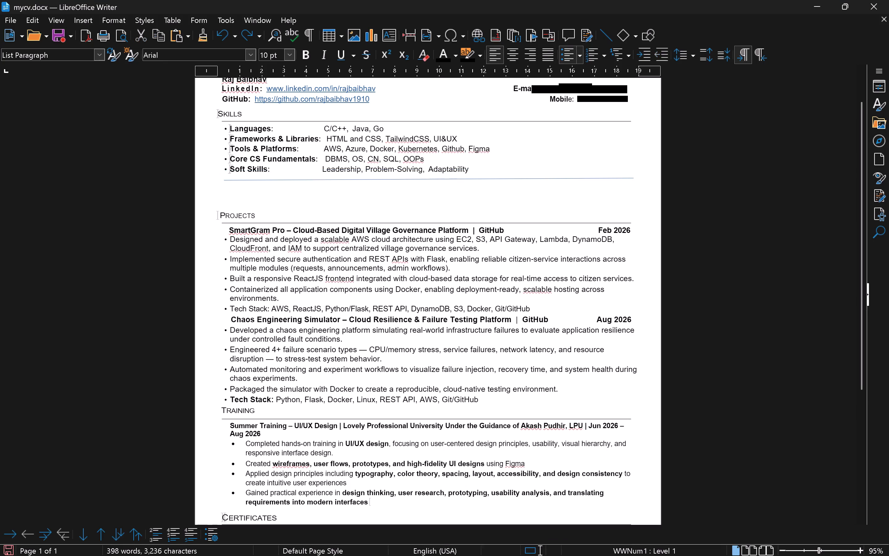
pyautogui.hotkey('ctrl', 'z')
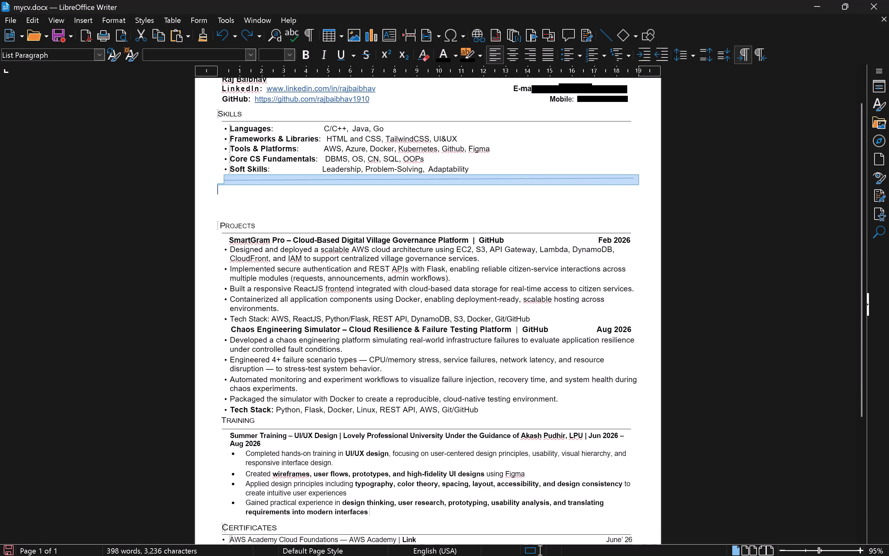
# Insert two blank lines without bullets between the Soft Skills item and the divider line.
pyautogui.click(514, 162)
pyautogui.click(476, 170)
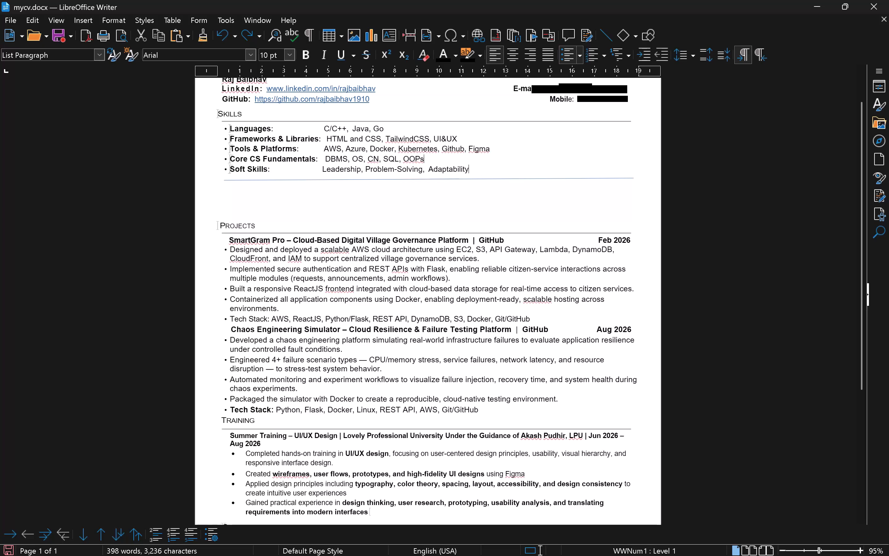
pyautogui.press('Return')
pyautogui.press('Return')
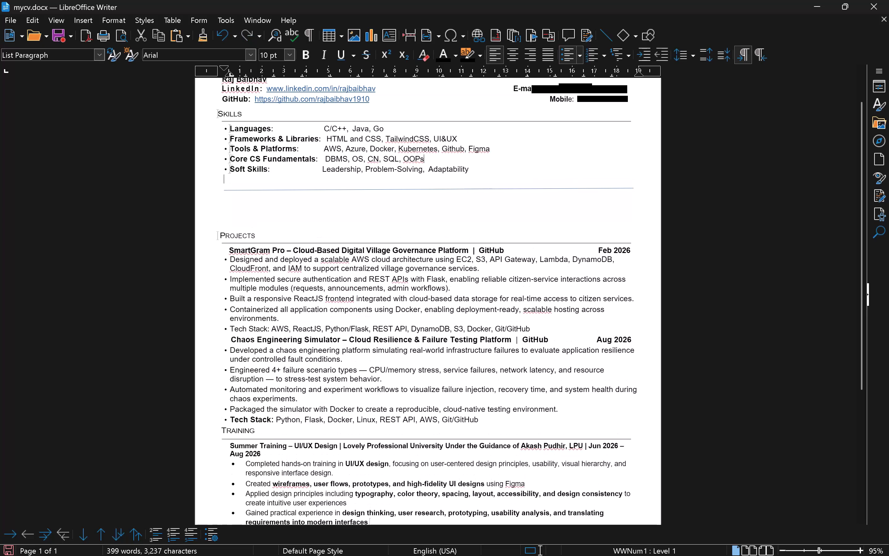
pyautogui.press('Return')
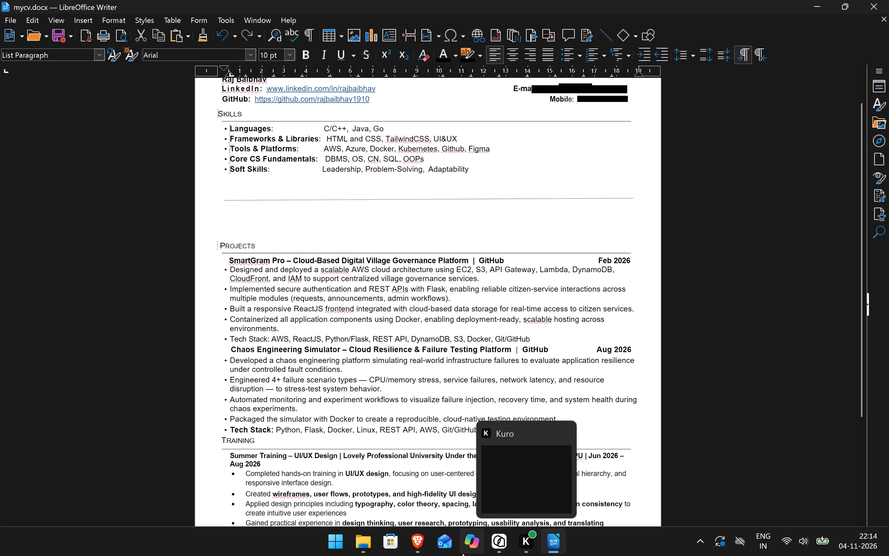
pyautogui.click(409, 545)
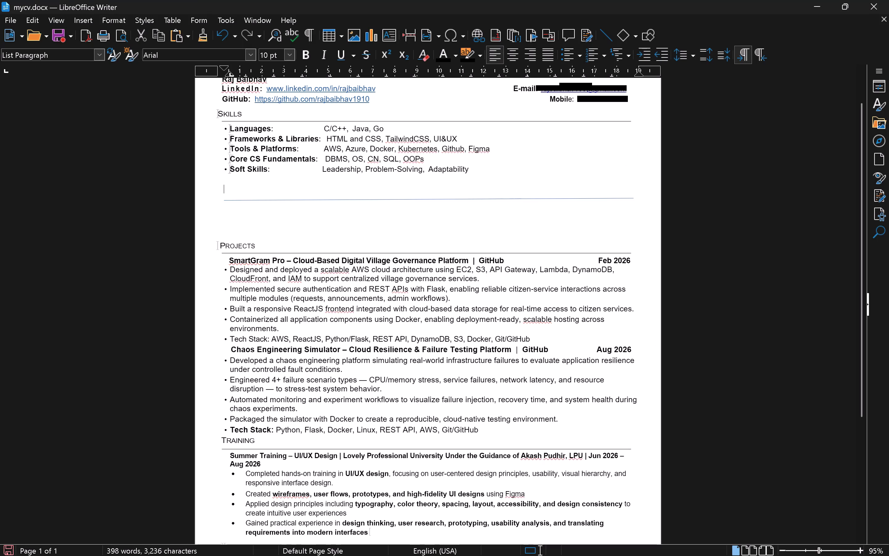
pyautogui.hotkey('ctrl', 'v')
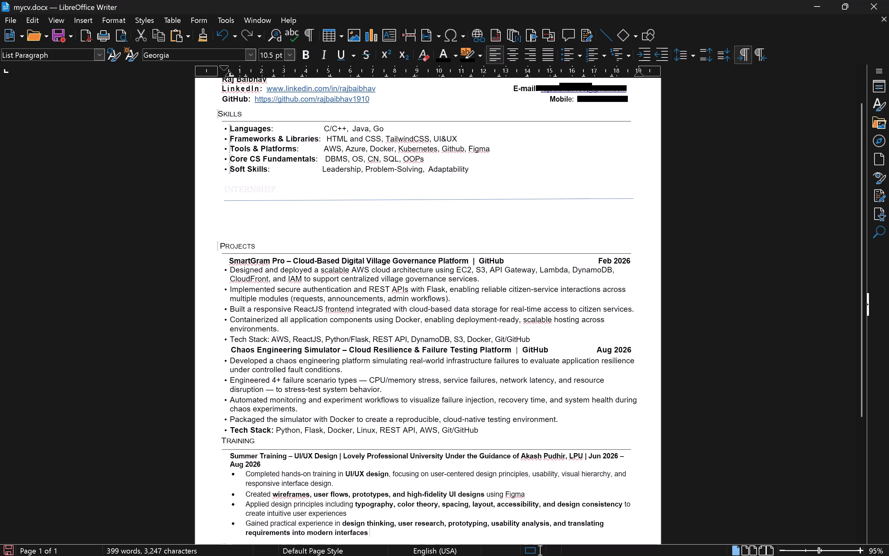
# Set the pasted INTERNSHIP heading's font to Arial and its size to 10 pt.
pyautogui.doubleClick(283, 186)
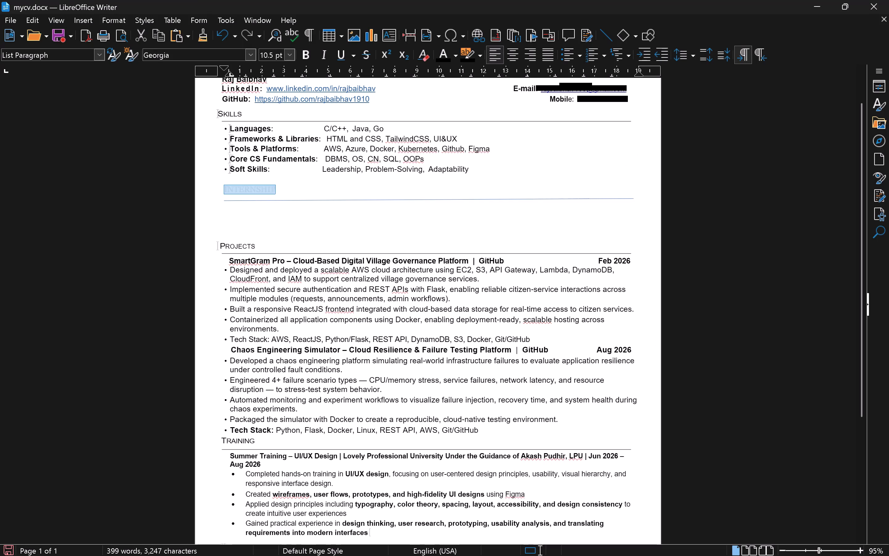
pyautogui.click(251, 59)
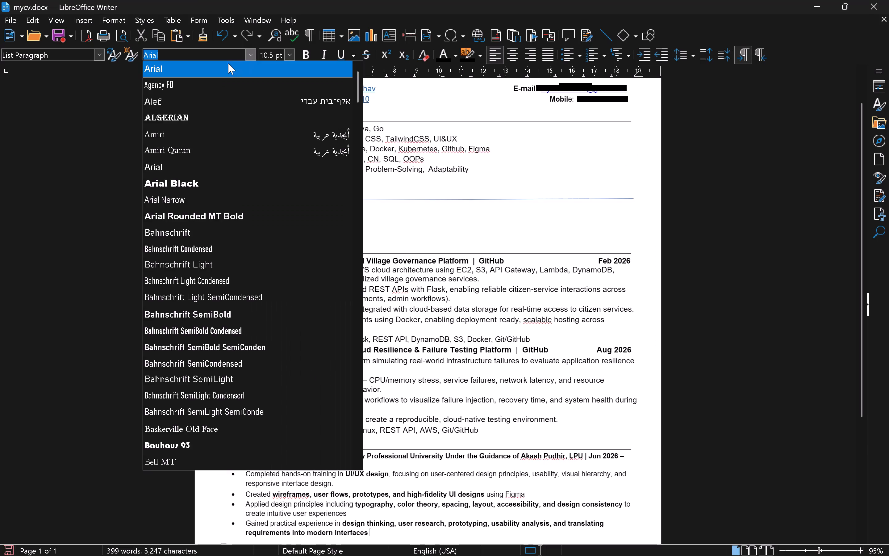
pyautogui.click(223, 66)
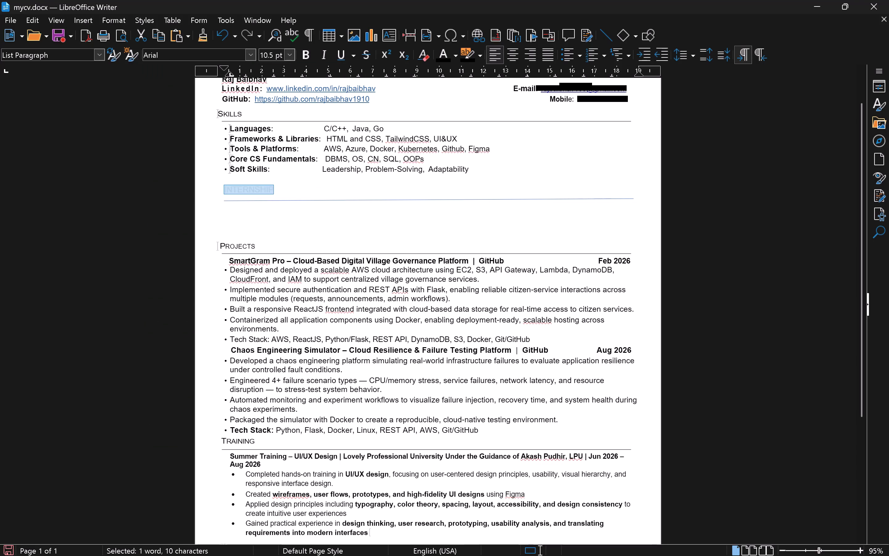
pyautogui.click(289, 54)
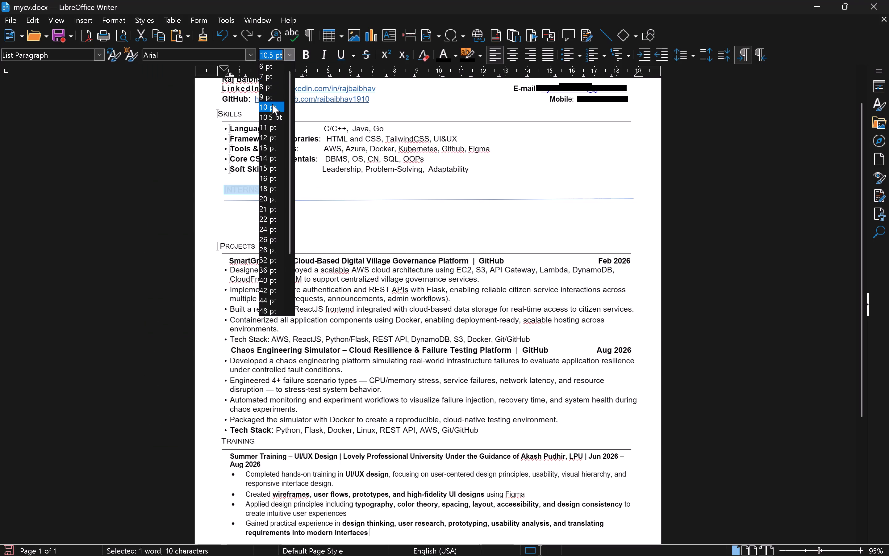
pyautogui.click(272, 104)
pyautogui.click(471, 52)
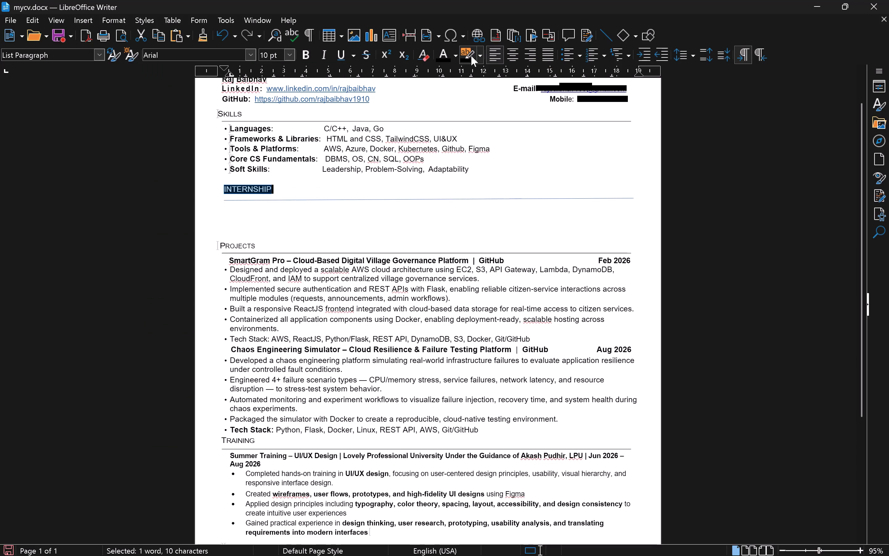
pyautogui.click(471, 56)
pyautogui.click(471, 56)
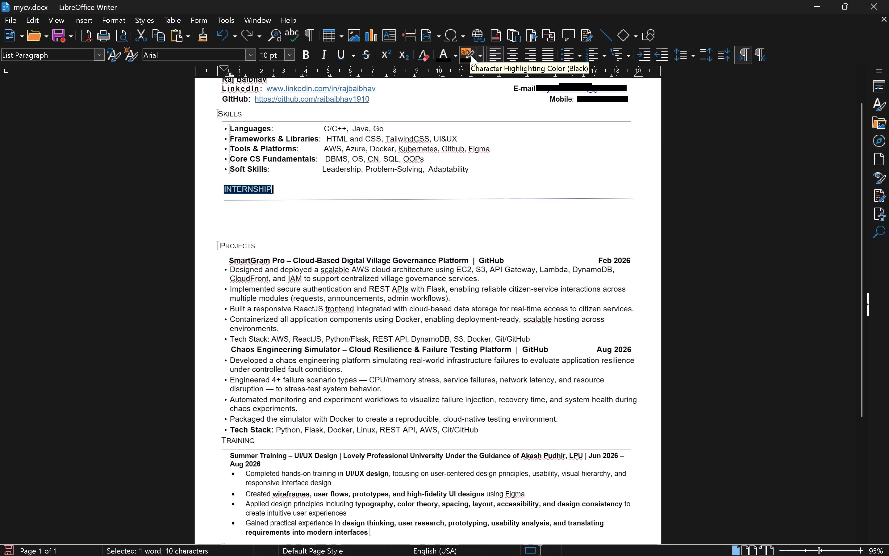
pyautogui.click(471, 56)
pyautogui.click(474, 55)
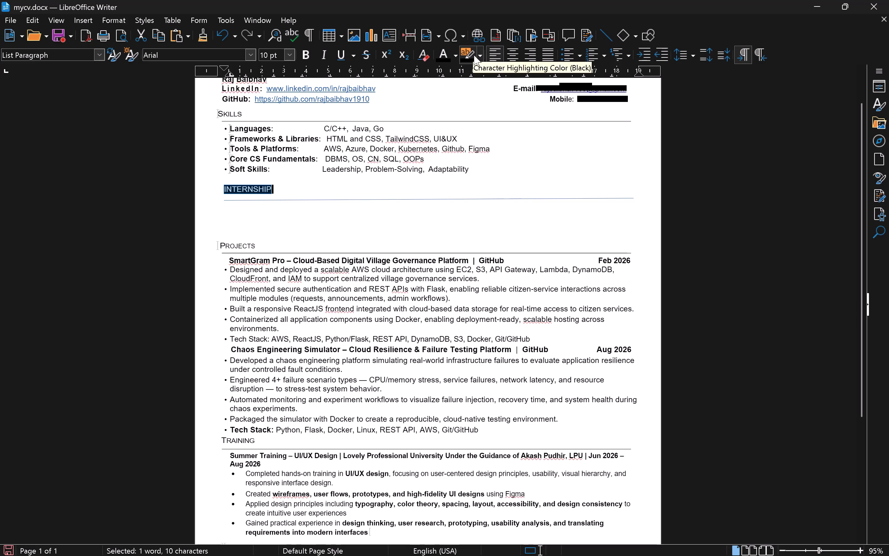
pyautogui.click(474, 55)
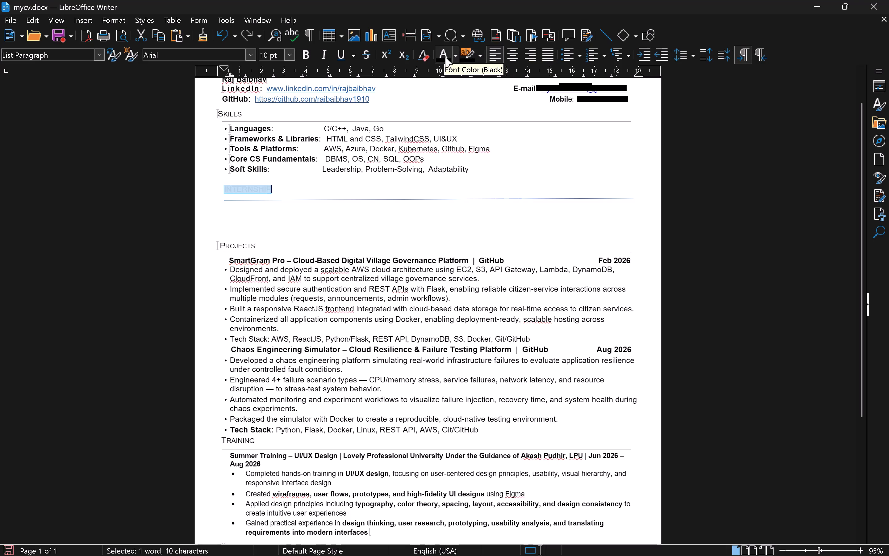
# Set the INTERNSHIP heading's text colour to black.
pyautogui.click(445, 57)
pyautogui.click(496, 204)
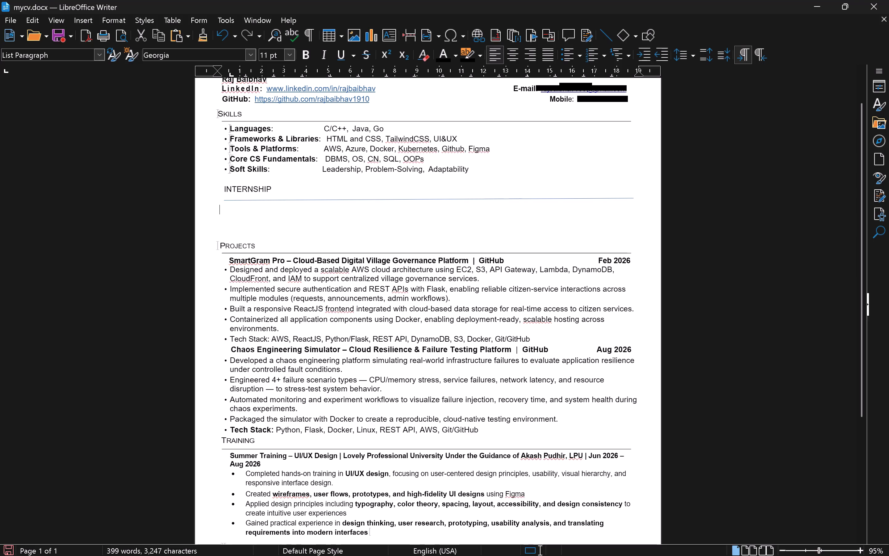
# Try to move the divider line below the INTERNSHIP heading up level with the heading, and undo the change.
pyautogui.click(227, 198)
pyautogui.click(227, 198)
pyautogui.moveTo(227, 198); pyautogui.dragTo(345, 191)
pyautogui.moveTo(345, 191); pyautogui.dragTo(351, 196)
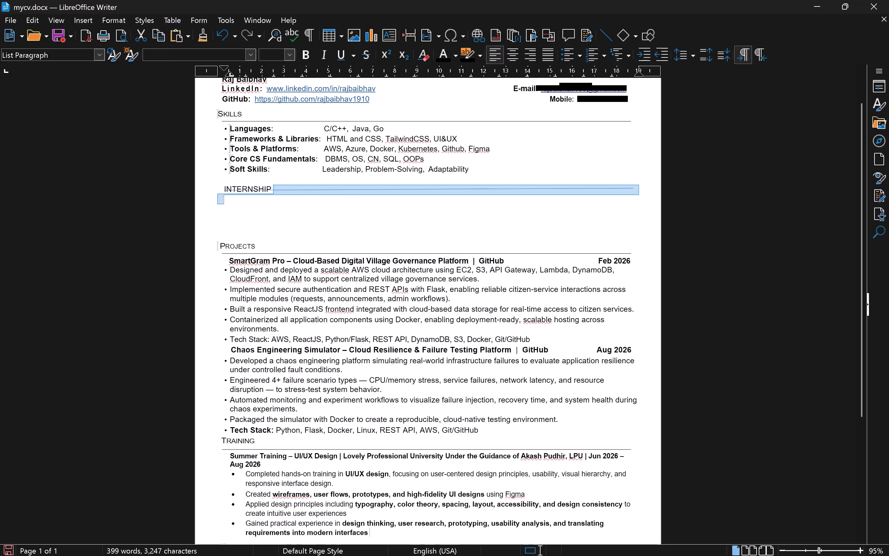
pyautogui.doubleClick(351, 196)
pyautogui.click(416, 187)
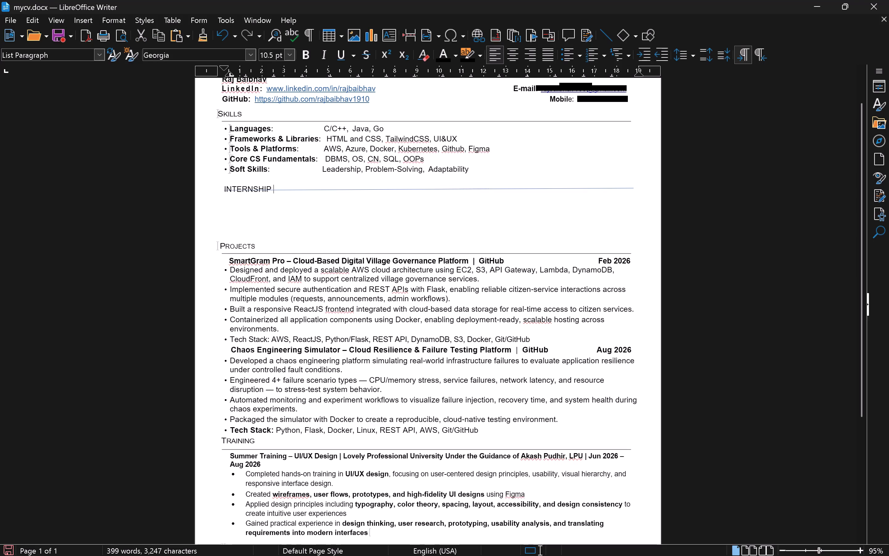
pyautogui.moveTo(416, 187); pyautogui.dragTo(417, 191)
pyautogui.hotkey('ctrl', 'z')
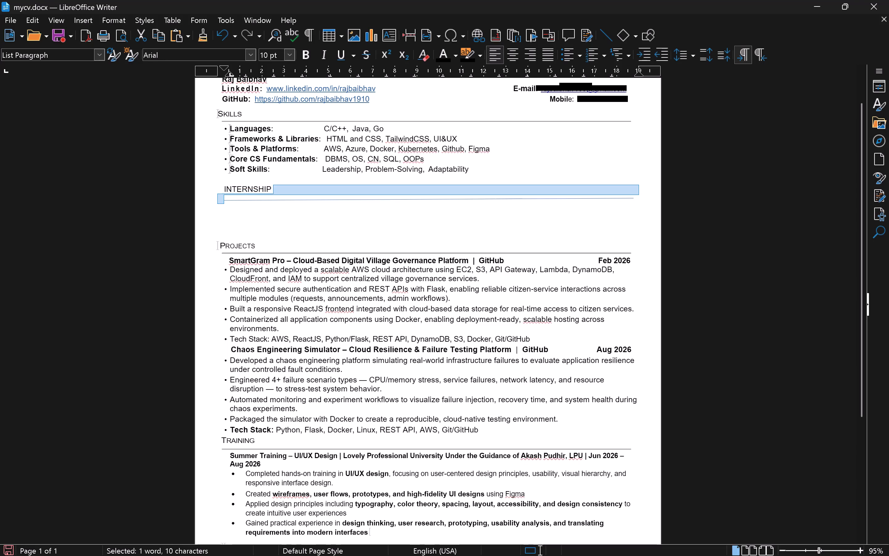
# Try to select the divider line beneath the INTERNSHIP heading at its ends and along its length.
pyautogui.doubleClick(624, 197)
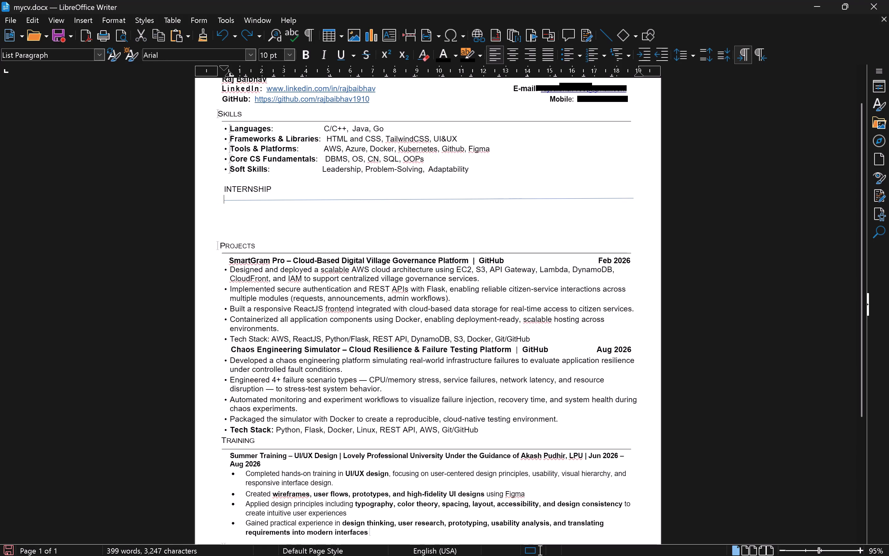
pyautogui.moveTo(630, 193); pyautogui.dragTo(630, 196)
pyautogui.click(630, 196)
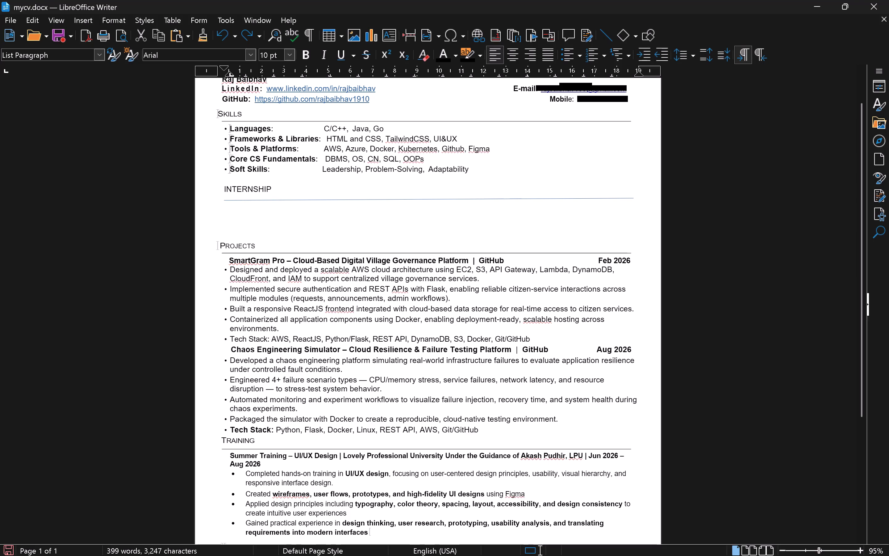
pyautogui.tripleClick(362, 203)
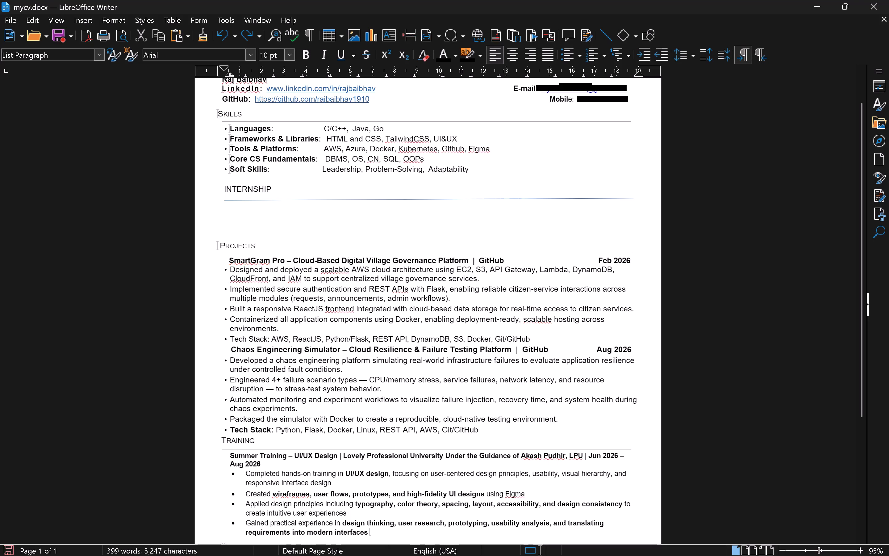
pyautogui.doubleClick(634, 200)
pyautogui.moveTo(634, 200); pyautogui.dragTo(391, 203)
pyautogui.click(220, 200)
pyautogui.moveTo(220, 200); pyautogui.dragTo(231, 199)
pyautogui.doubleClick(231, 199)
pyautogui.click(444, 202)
# Undo the INTERNSHIP heading's formatting, its insertion and the latest blank line added above the divider.
pyautogui.hotkey('ctrl', 'z')
pyautogui.hotkey('ctrl', 'z')
pyautogui.hotkey('ctrl', 'z')
pyautogui.hotkey('ctrl', 'z')
pyautogui.hotkey('ctrl', 'z')
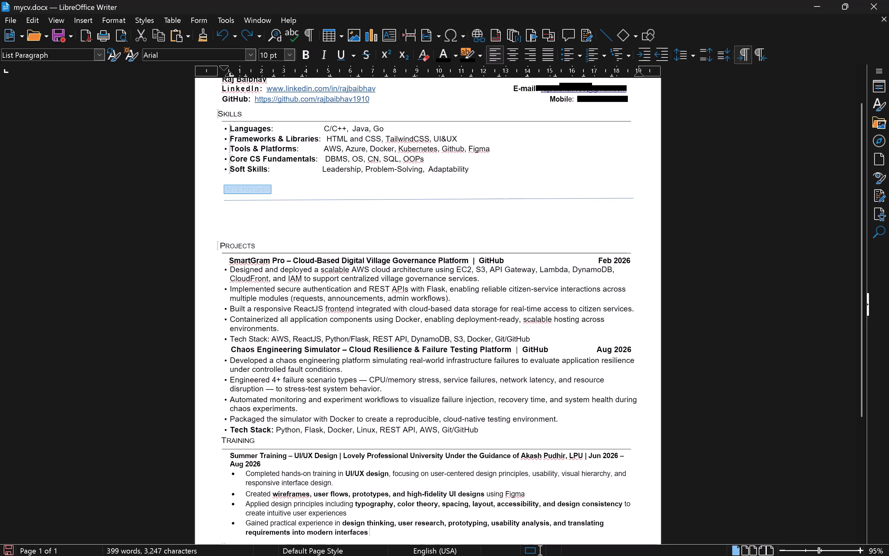
pyautogui.hotkey('ctrl', 'z')
pyautogui.hotkey('ctrl', 'z')
pyautogui.hotkey('ctrl', 'z')
pyautogui.hotkey('ctrl', 'z')
pyautogui.hotkey('ctrl', 'z')
pyautogui.hotkey('ctrl', 'z')
pyautogui.hotkey('ctrl', 'z')
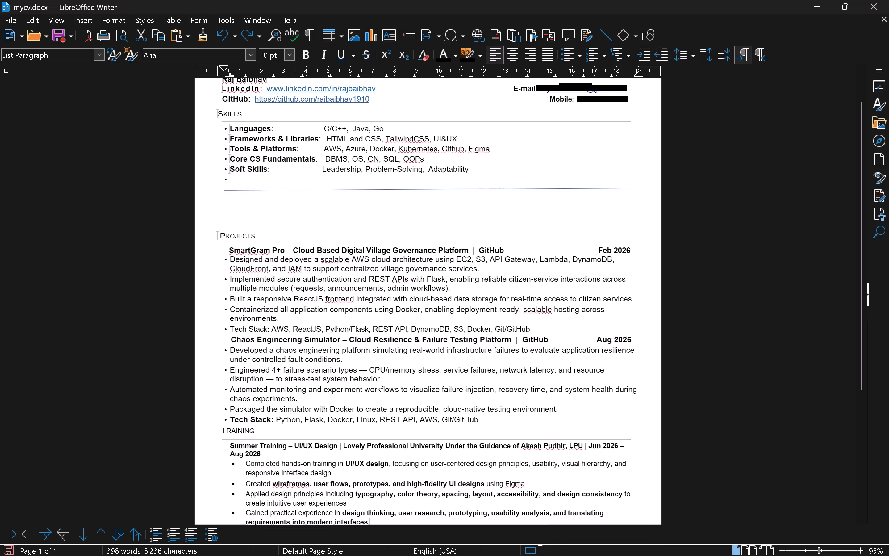
# Keep undoing the earlier edits until the blank bullet below Soft Skills and the EXPERIENCE text are gone.
pyautogui.hotkey('ctrl', 'z')
pyautogui.hotkey('ctrl', 'z')
pyautogui.hotkey('ctrl', 'z')
pyautogui.press('z')
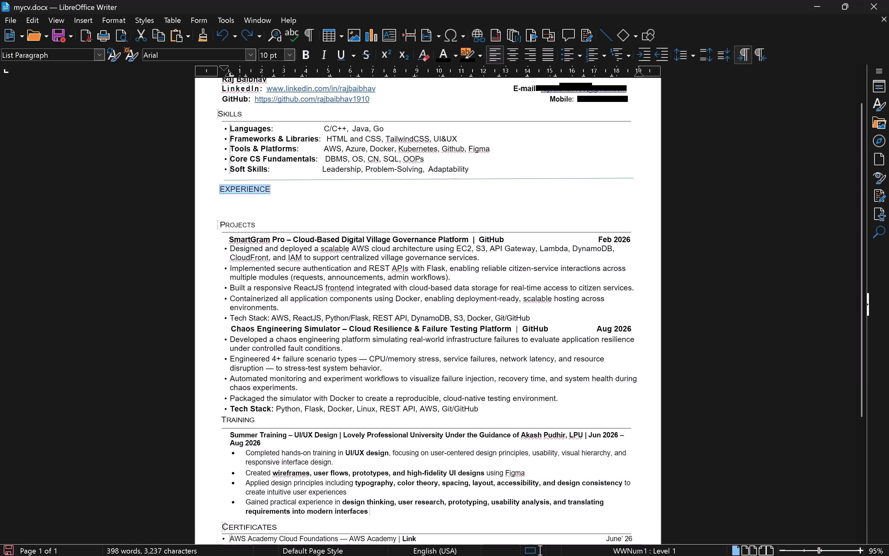
pyautogui.hotkey('ctrl', 'z')
pyautogui.hotkey('ctrl', 'z')
pyautogui.hotkey('ctrl', 'z')
pyautogui.hotkey('ctrl', 'z')
pyautogui.hotkey('ctrl', 'z')
pyautogui.hotkey('ctrl', 'z')
pyautogui.hotkey('ctrl', 'z')
pyautogui.hotkey('ctrl', 'z')
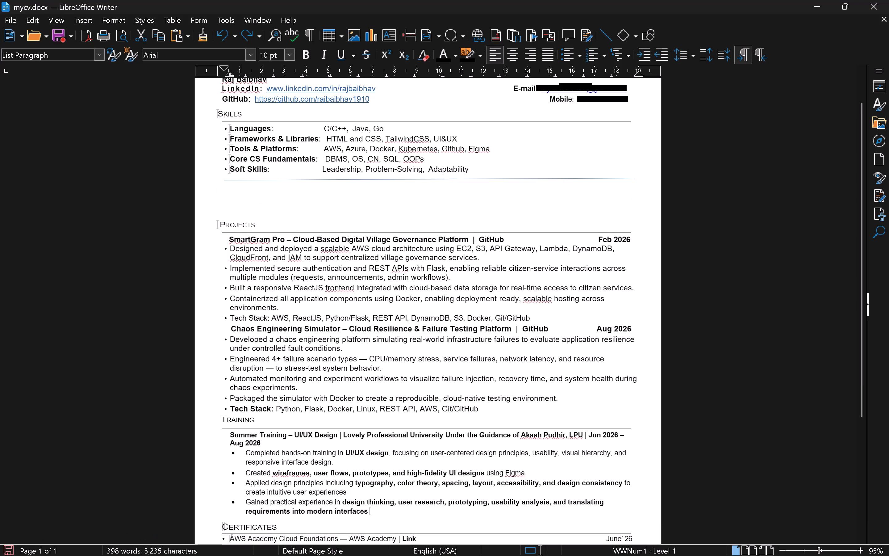
# Undo the earlier edits back through the drawing of the blue divider line below Soft Skills.
pyautogui.hotkey('ctrl', 'z')
pyautogui.hotkey('ctrl', 'z')
pyautogui.hotkey('ctrl', 'z')
pyautogui.hotkey('ctrl', 'z')
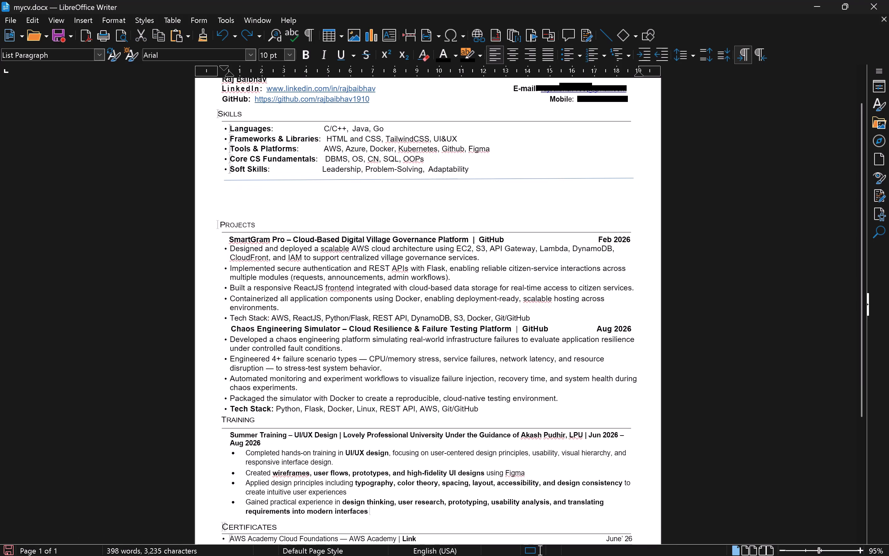
pyautogui.hotkey('ctrl', 'z')
pyautogui.hotkey('ctrl', 'z')
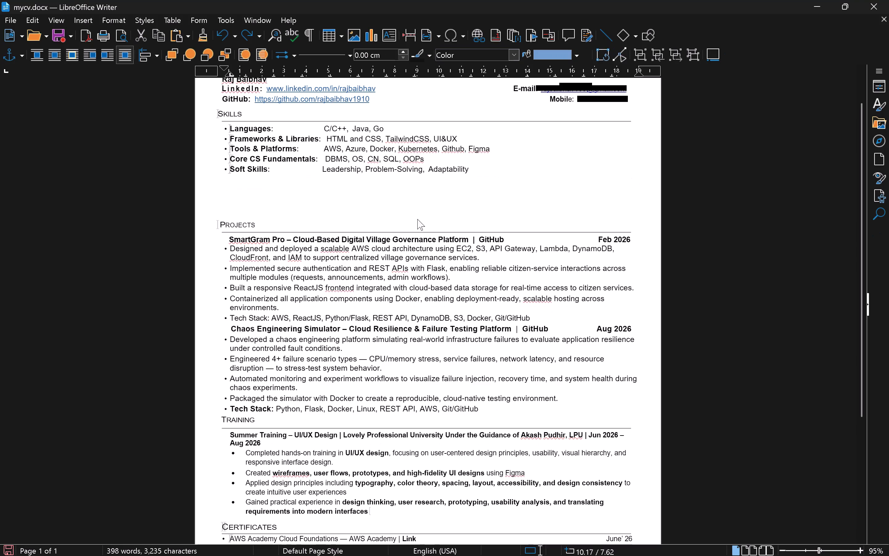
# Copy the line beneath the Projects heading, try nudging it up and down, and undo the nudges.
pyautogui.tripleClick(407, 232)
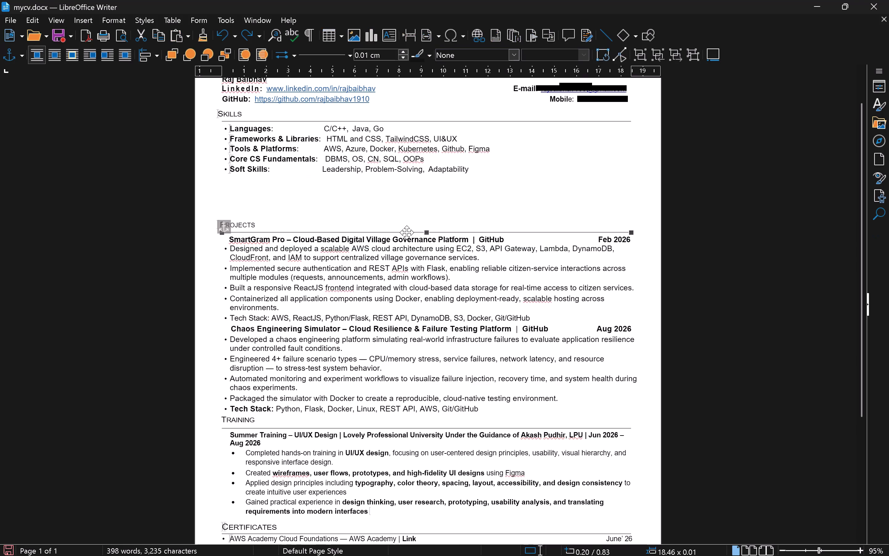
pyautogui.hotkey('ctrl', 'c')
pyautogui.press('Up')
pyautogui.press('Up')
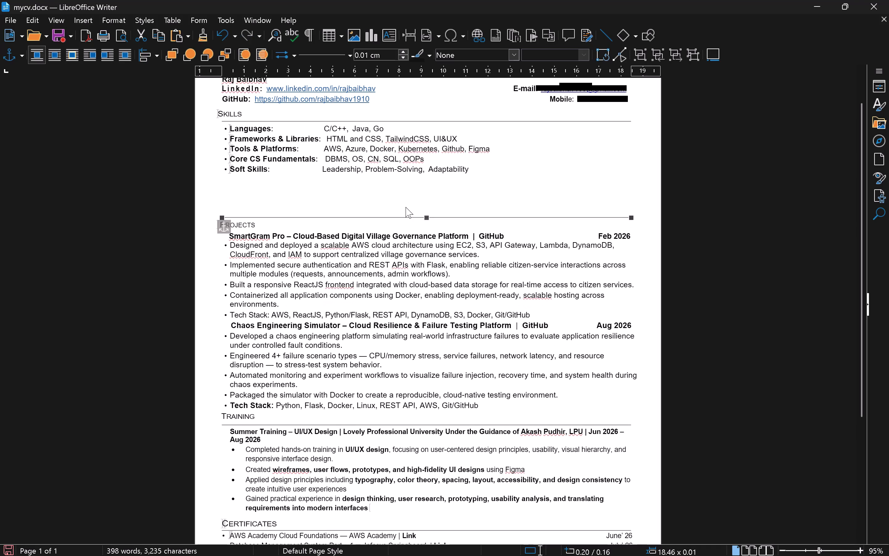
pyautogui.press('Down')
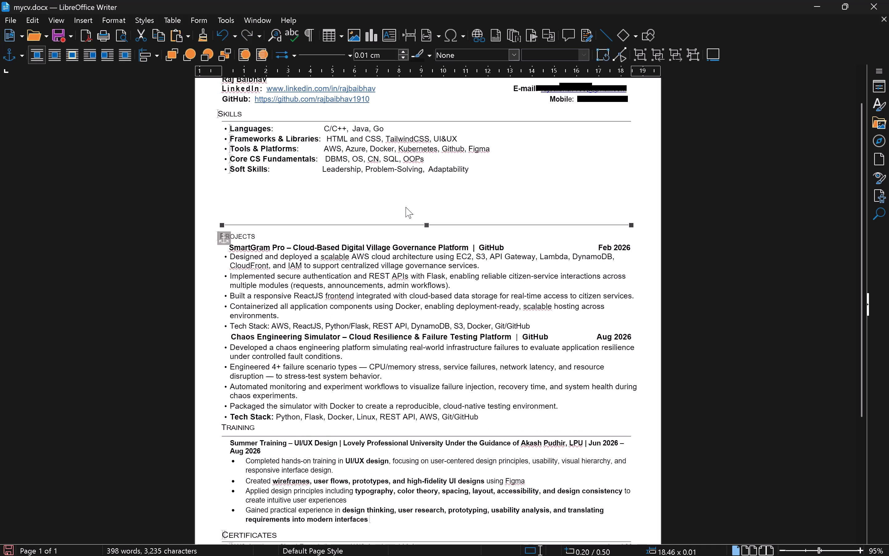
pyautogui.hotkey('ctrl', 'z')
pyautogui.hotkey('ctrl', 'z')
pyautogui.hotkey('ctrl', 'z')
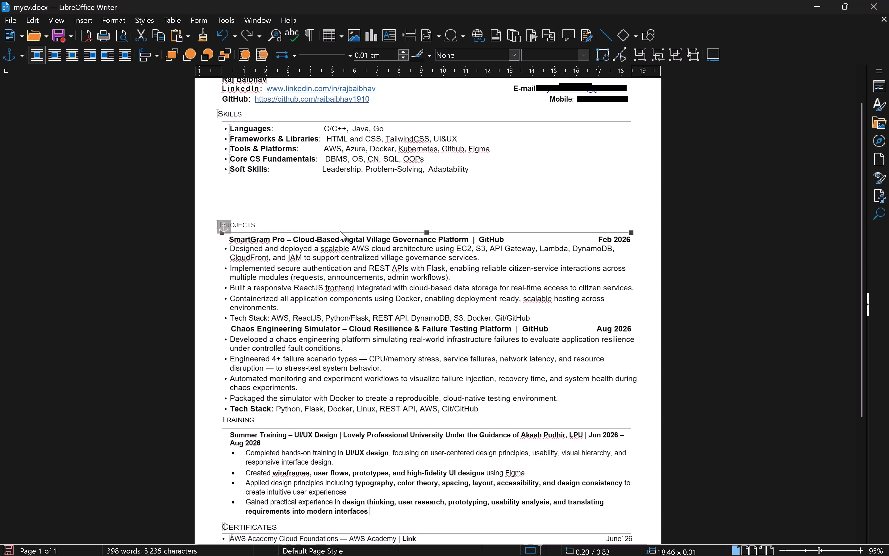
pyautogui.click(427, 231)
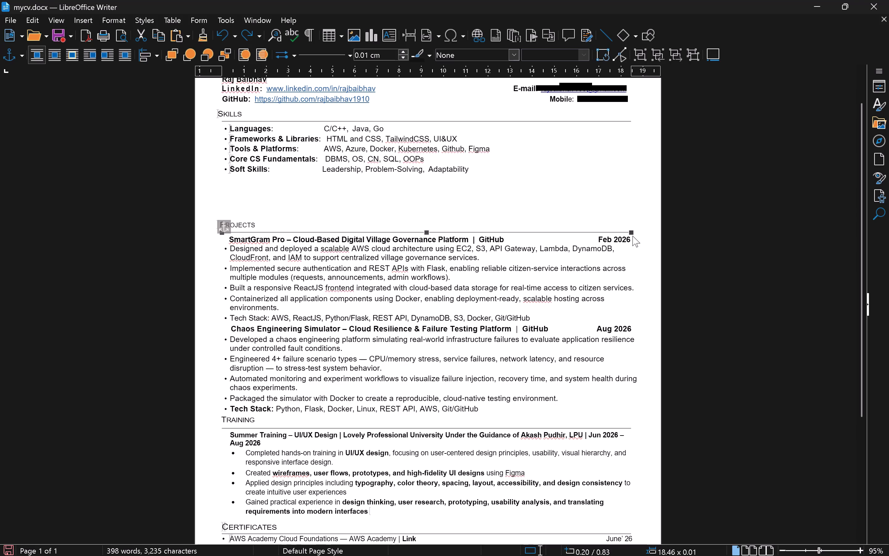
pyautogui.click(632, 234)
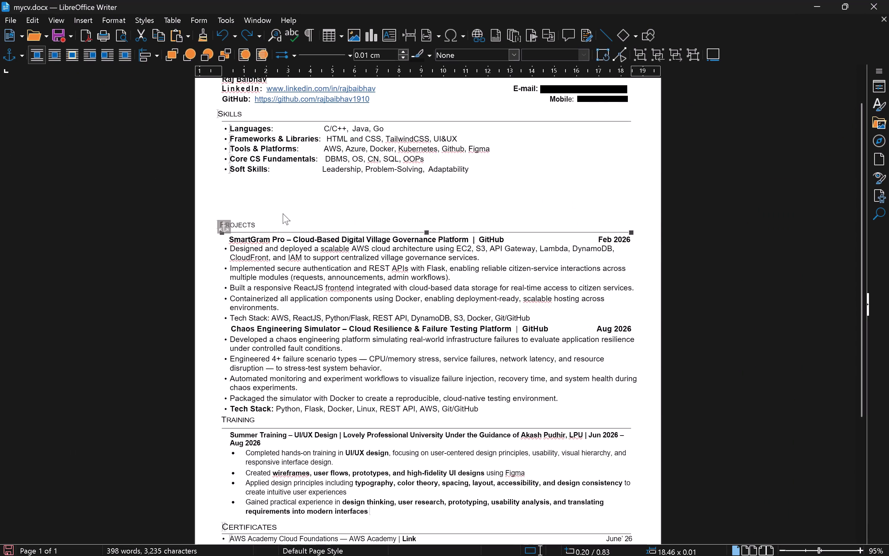
pyautogui.click(425, 232)
pyautogui.hotkey('ctrl', 'c')
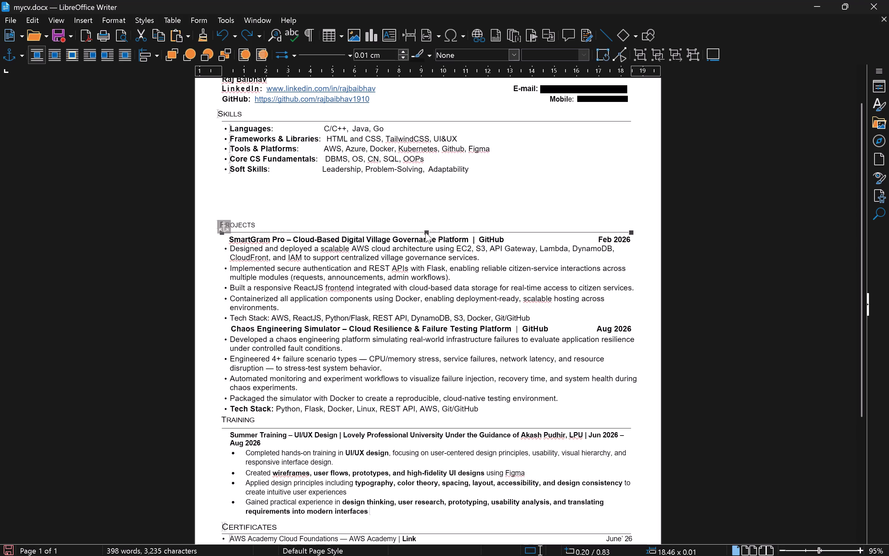
pyautogui.click(425, 232)
pyautogui.moveTo(425, 232); pyautogui.dragTo(428, 223)
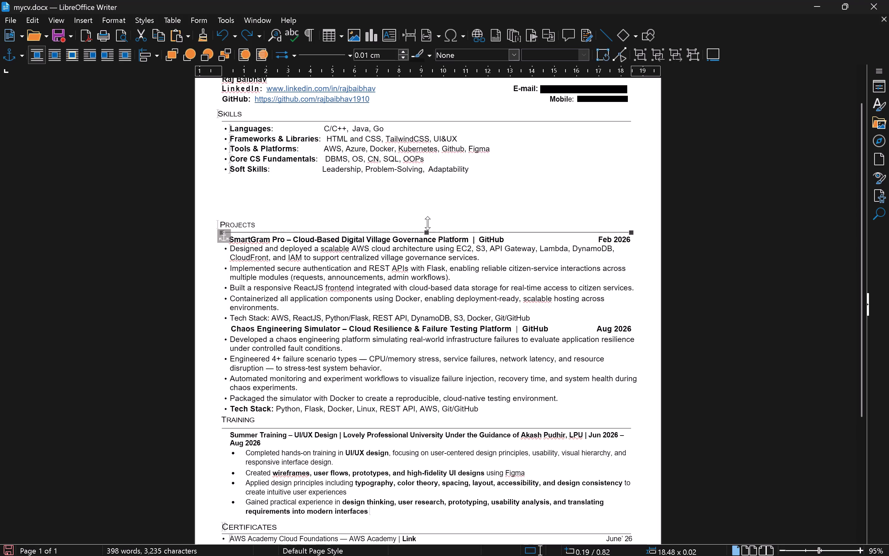
pyautogui.moveTo(428, 223); pyautogui.dragTo(428, 200)
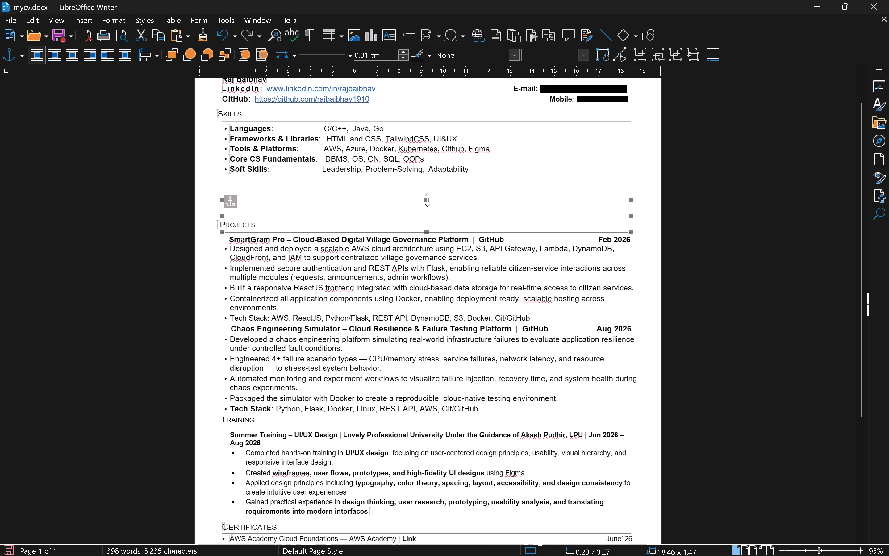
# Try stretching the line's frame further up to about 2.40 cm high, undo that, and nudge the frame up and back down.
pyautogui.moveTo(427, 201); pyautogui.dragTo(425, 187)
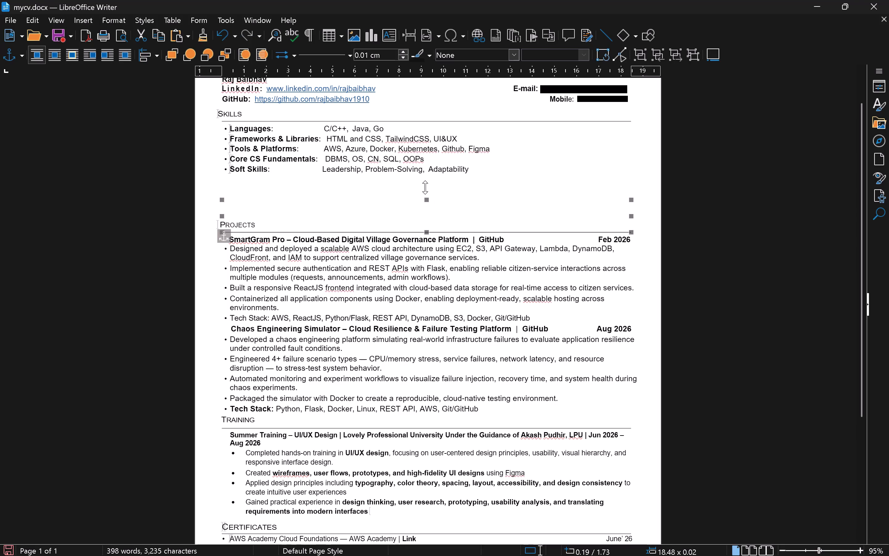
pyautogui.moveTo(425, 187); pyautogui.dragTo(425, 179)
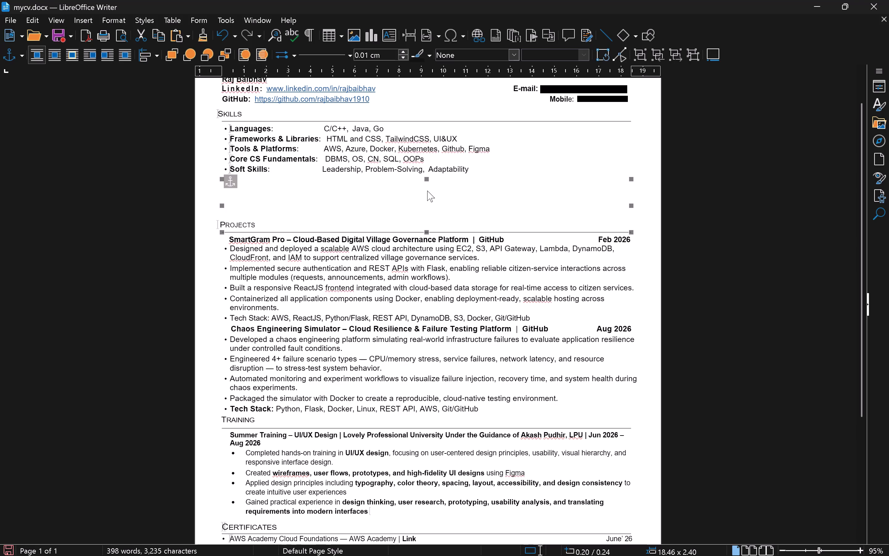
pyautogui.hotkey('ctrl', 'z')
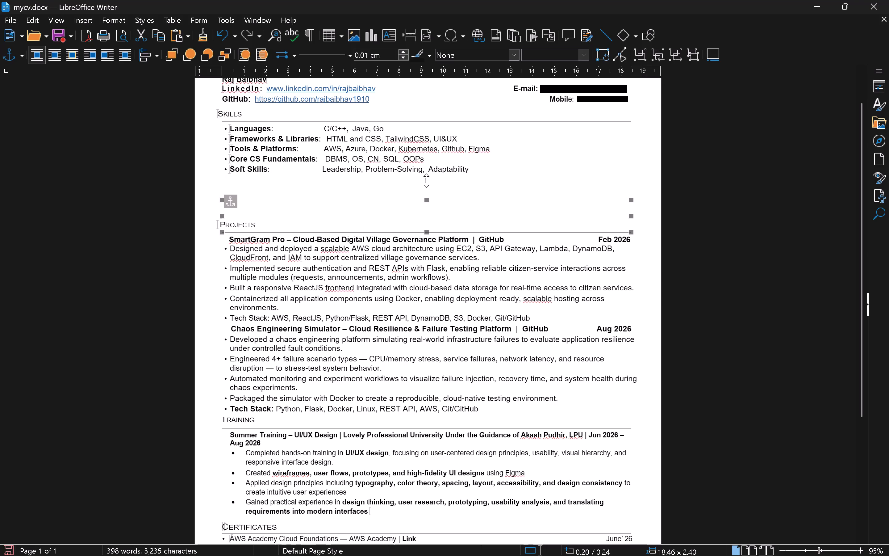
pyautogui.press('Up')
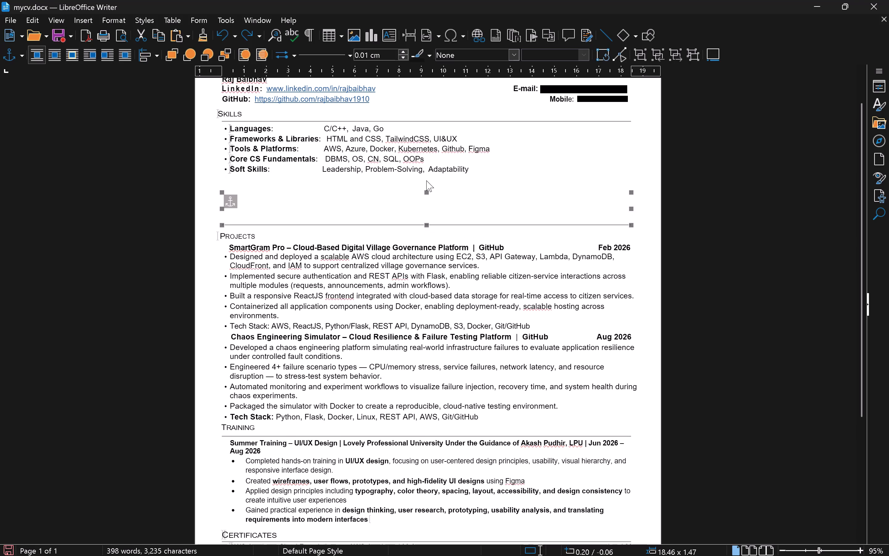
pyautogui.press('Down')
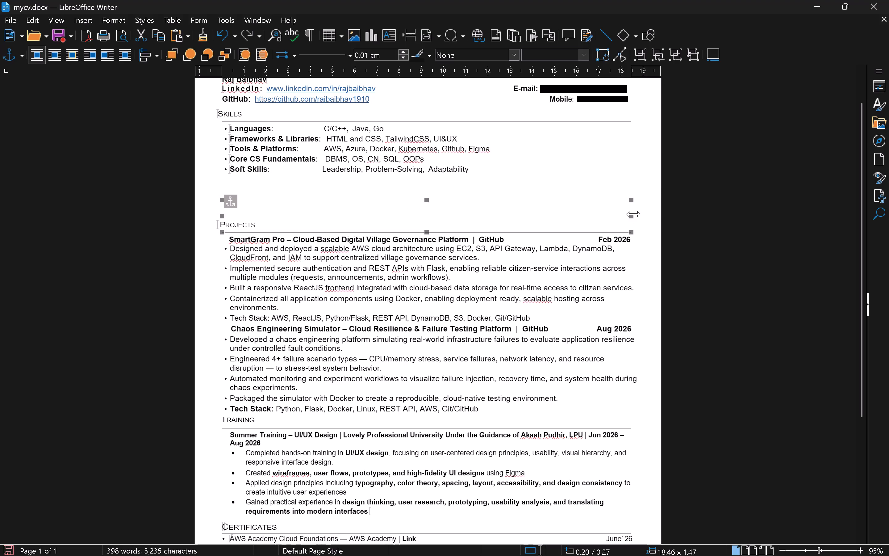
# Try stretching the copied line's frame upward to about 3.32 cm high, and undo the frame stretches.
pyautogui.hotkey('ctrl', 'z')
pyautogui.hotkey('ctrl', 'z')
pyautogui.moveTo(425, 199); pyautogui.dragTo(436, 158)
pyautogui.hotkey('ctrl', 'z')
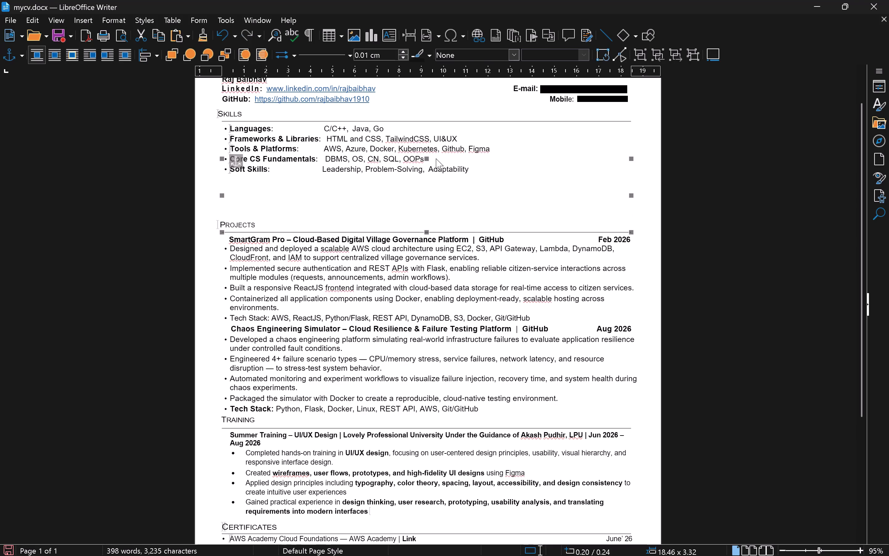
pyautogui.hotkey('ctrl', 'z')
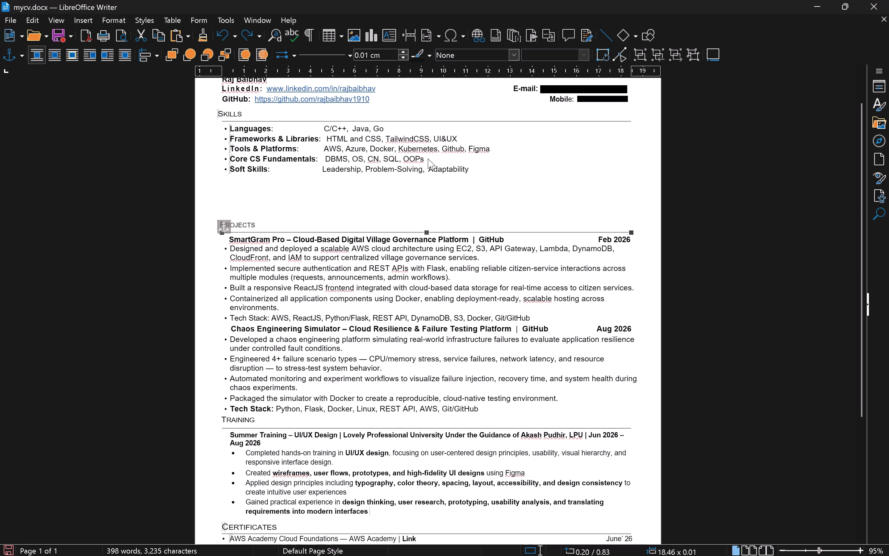
# Activate the Insert Line tool for the blank space above the Projects heading and choose black as its fill color.
pyautogui.click(450, 186)
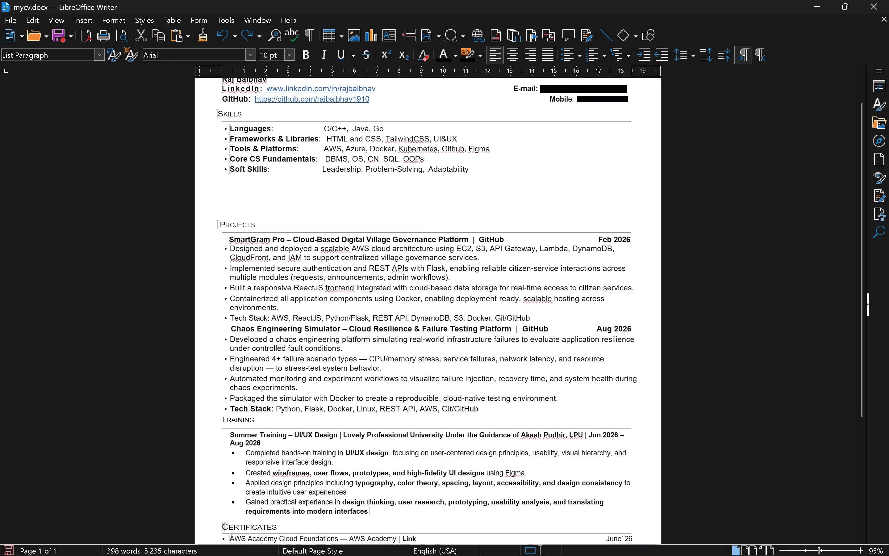
pyautogui.click(599, 37)
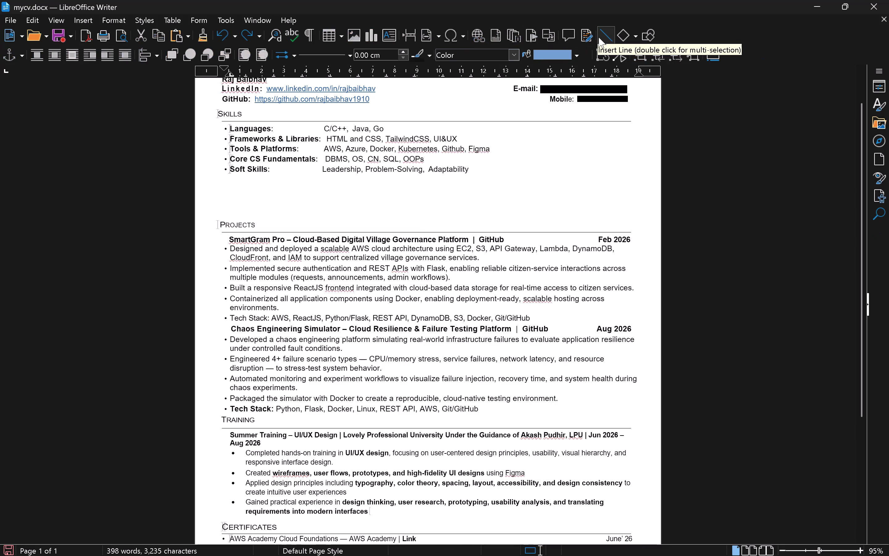
pyautogui.click(572, 58)
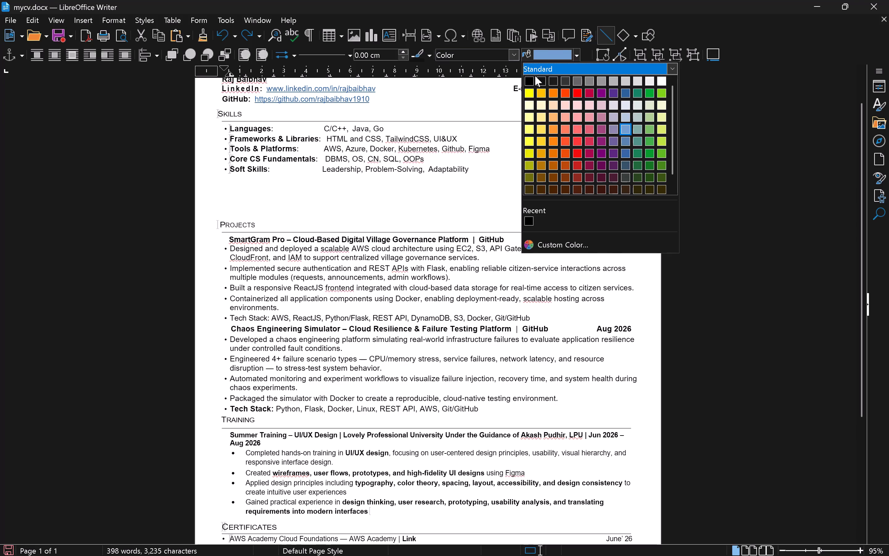
pyautogui.click(531, 77)
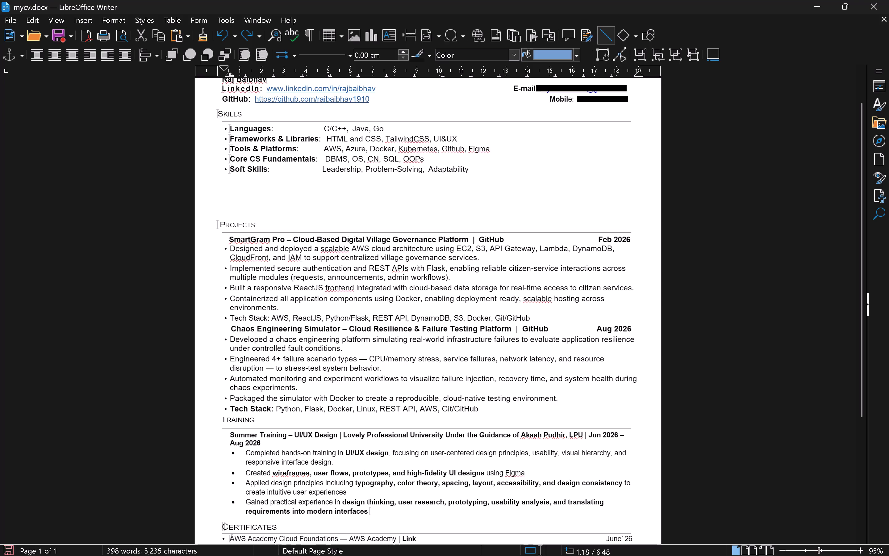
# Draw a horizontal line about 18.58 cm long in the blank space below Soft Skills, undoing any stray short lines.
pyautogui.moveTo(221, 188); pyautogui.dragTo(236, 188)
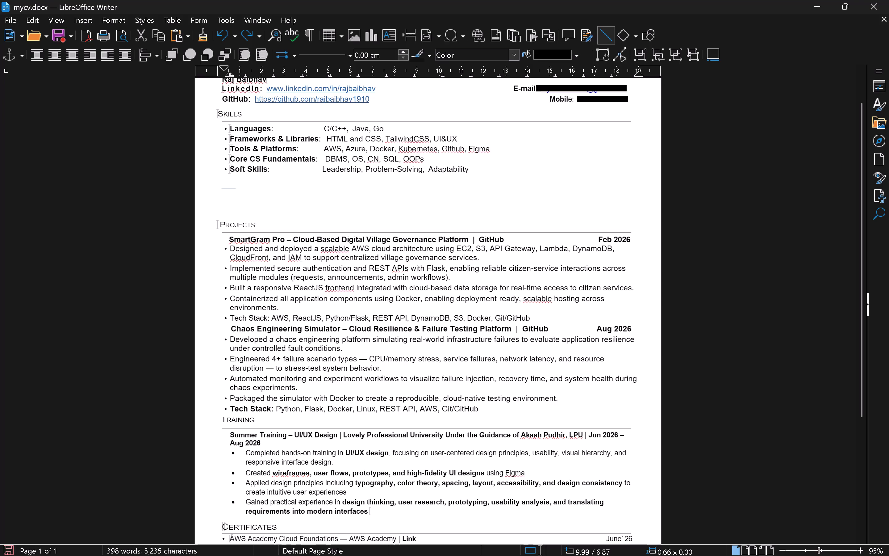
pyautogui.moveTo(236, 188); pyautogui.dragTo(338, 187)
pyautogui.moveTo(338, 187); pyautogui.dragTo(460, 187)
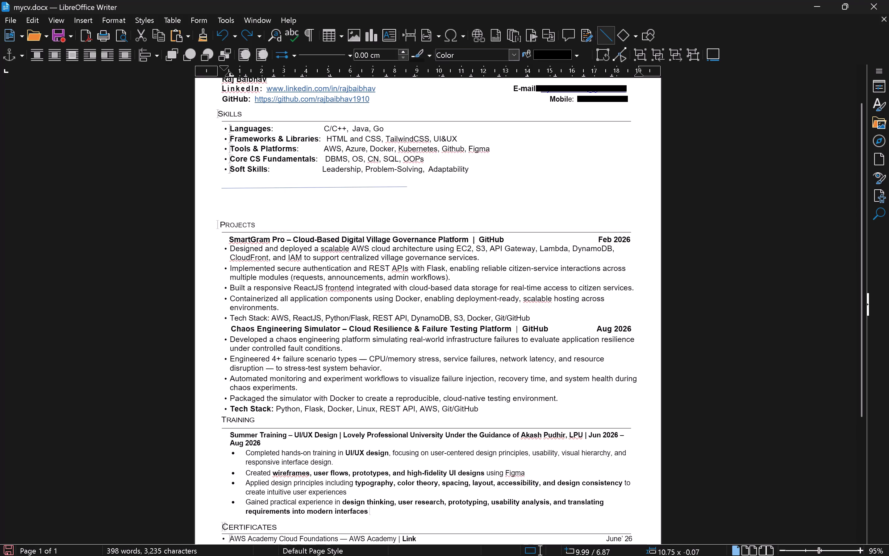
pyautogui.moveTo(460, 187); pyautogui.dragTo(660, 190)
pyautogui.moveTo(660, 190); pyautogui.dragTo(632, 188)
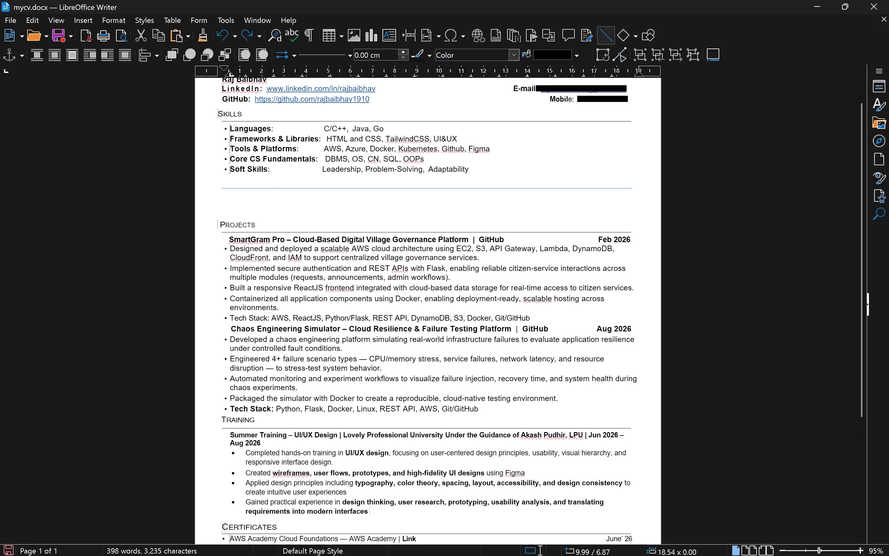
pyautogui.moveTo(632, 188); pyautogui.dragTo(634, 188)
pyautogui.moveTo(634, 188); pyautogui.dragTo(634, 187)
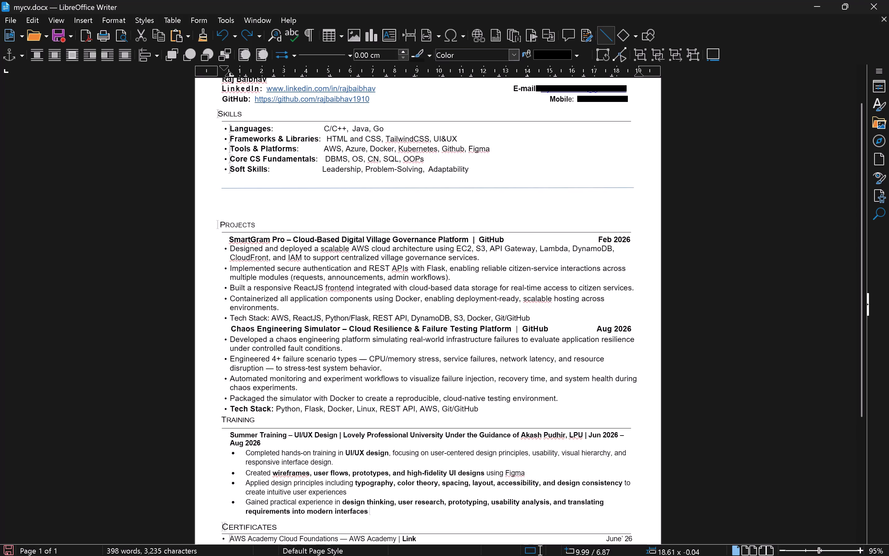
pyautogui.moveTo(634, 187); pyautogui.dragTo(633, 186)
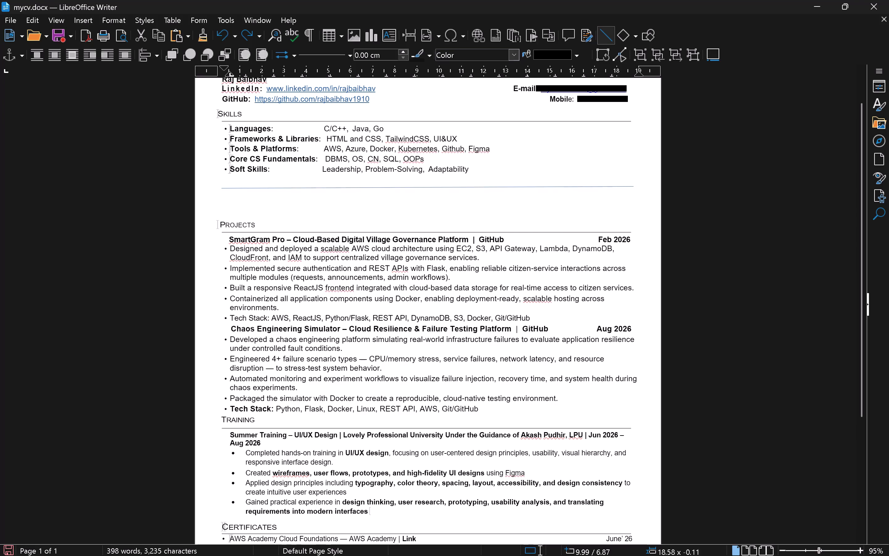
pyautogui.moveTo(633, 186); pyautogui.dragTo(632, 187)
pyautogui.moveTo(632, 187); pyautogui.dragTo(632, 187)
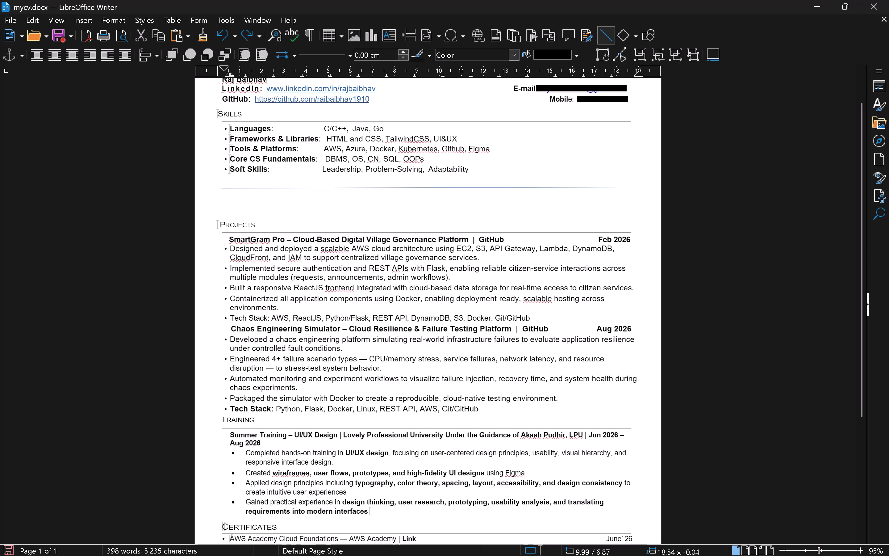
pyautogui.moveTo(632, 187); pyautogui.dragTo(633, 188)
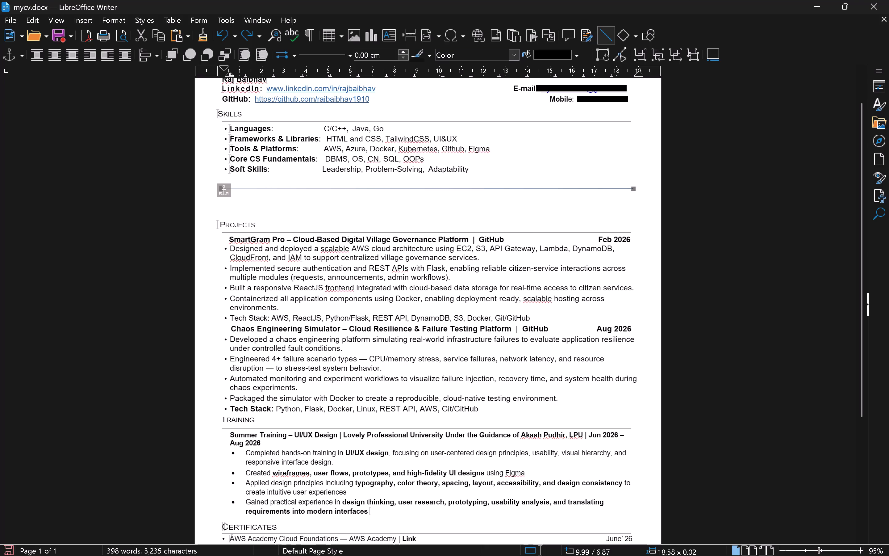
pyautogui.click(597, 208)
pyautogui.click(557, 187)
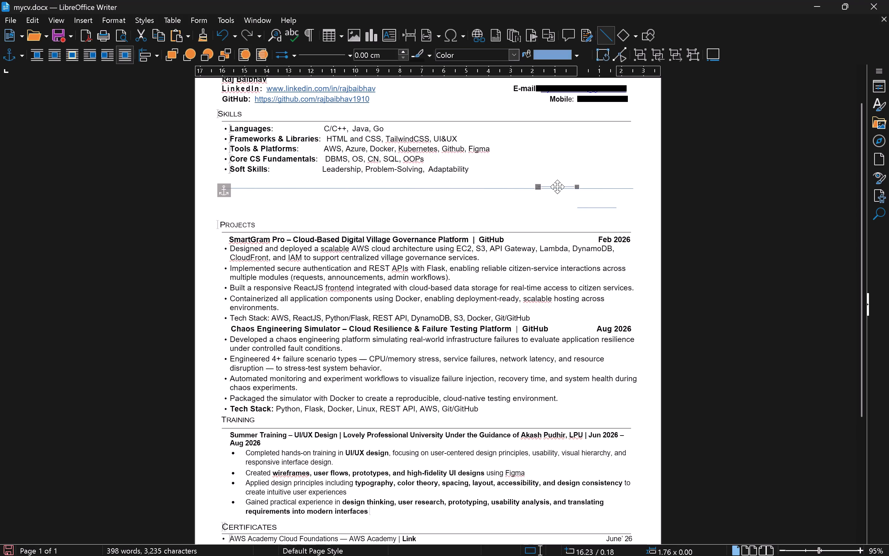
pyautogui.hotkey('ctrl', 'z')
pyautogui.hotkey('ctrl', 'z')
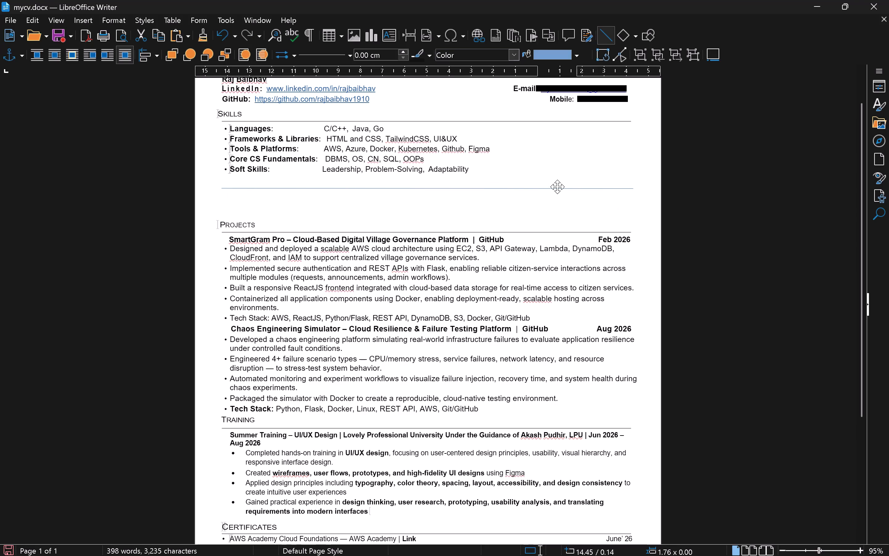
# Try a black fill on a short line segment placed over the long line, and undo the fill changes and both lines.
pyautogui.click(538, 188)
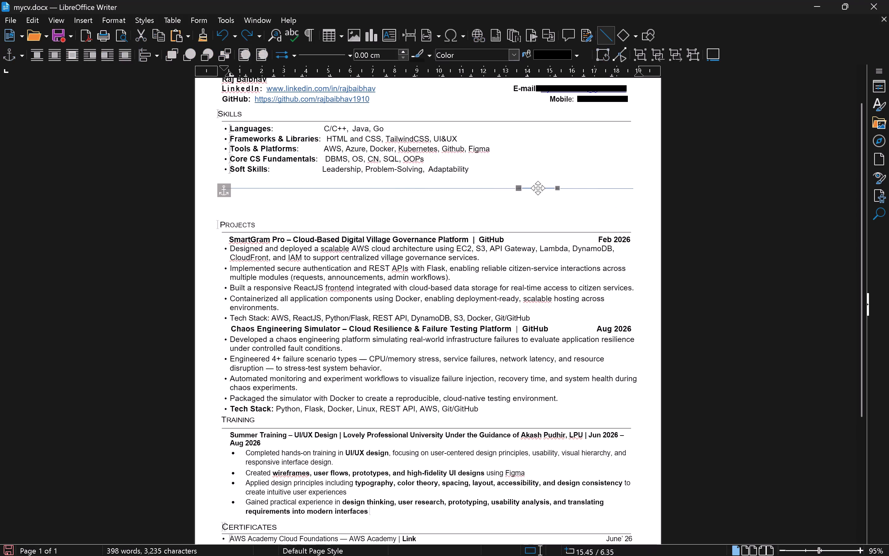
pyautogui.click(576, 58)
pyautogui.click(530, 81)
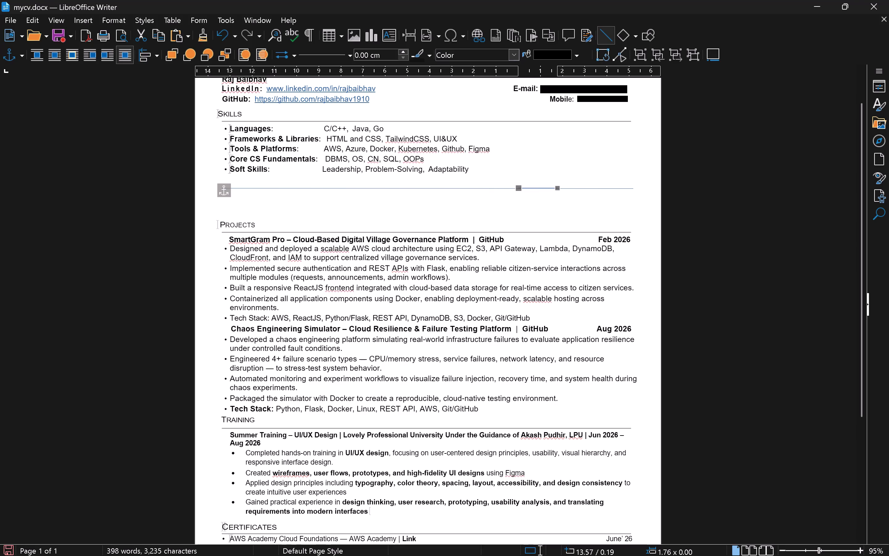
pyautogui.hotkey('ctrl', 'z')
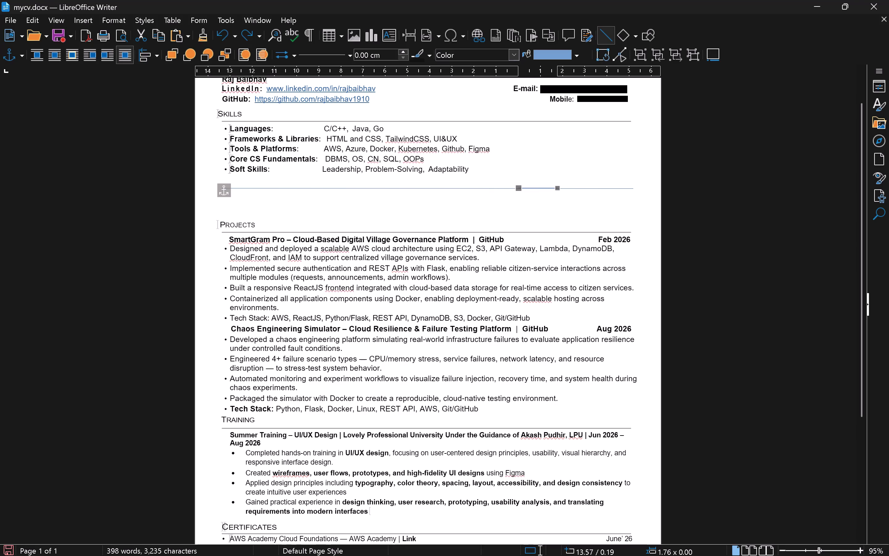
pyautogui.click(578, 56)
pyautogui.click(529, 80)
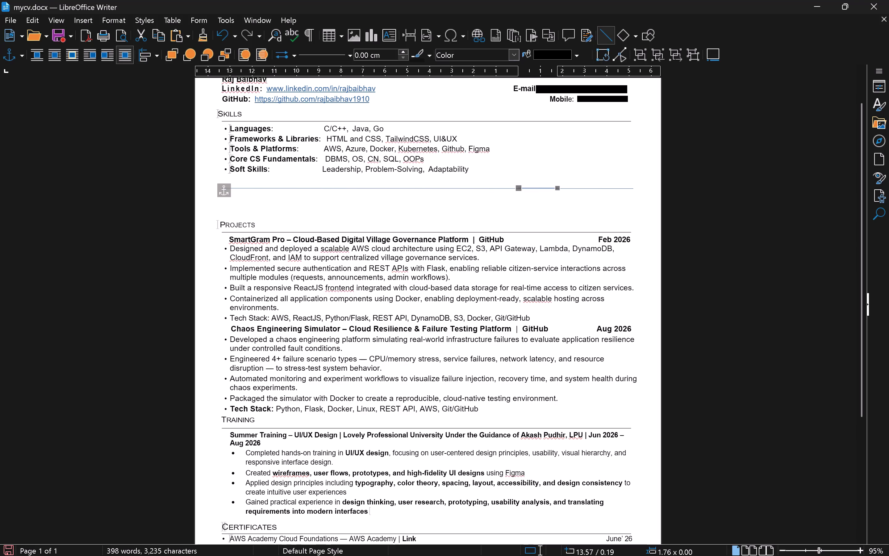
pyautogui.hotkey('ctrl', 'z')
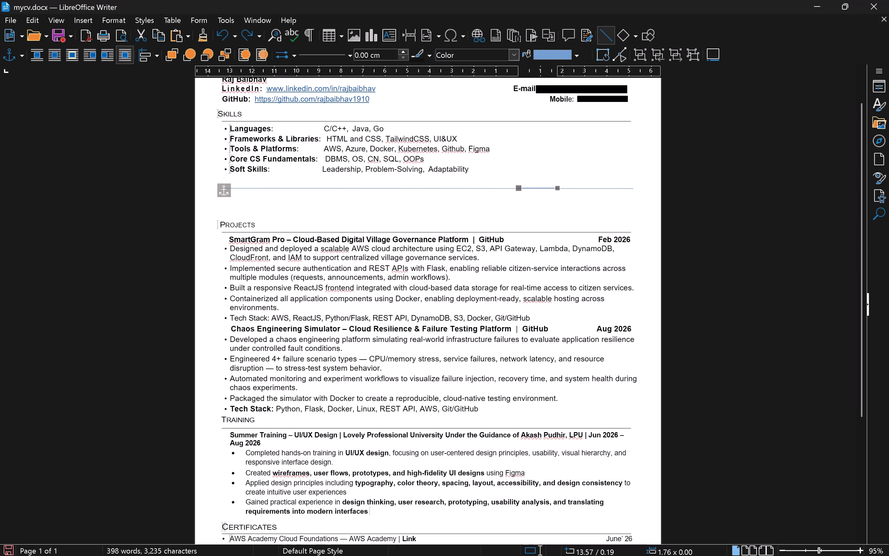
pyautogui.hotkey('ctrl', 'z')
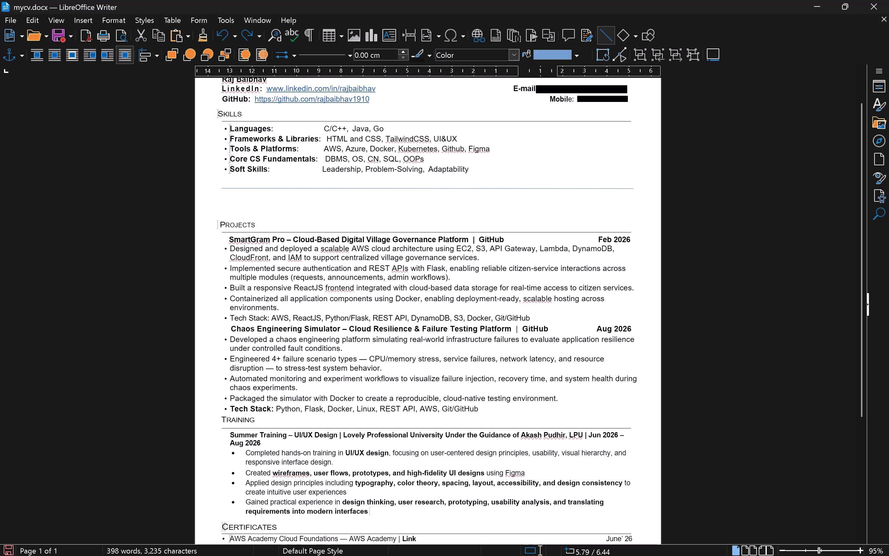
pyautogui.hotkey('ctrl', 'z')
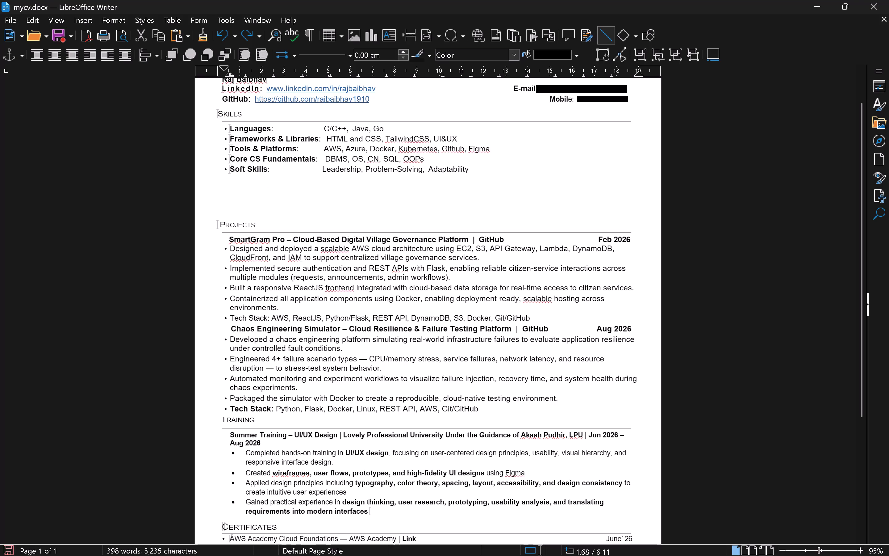
# Draw a near-horizontal line about 18.34 cm long just below the Soft Skills bullet.
pyautogui.moveTo(224, 184); pyautogui.dragTo(243, 184)
pyautogui.moveTo(243, 184); pyautogui.dragTo(470, 182)
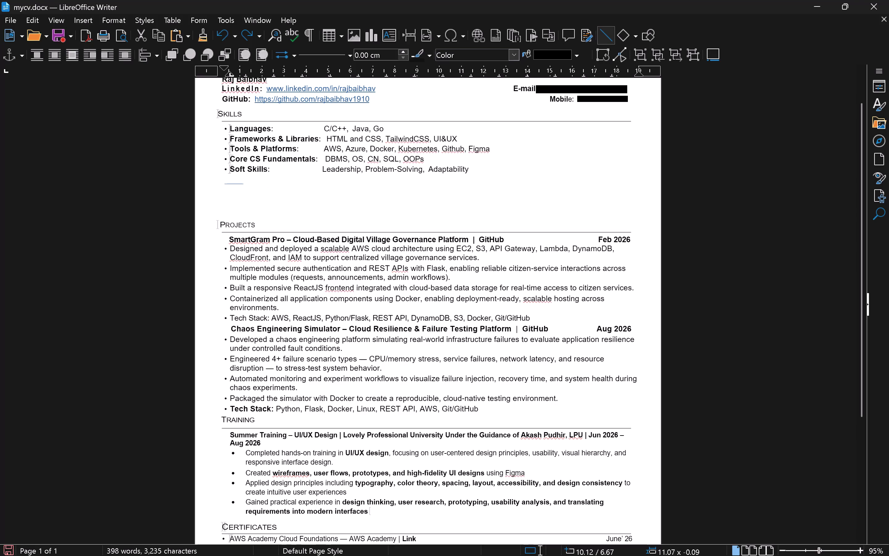
pyautogui.moveTo(470, 182); pyautogui.dragTo(587, 184)
pyautogui.moveTo(587, 184); pyautogui.dragTo(629, 181)
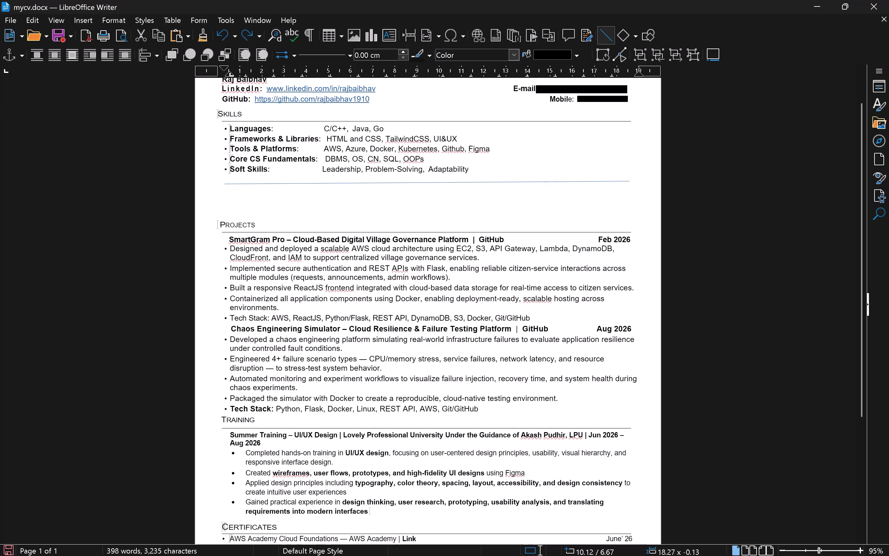
pyautogui.moveTo(629, 181); pyautogui.dragTo(629, 180)
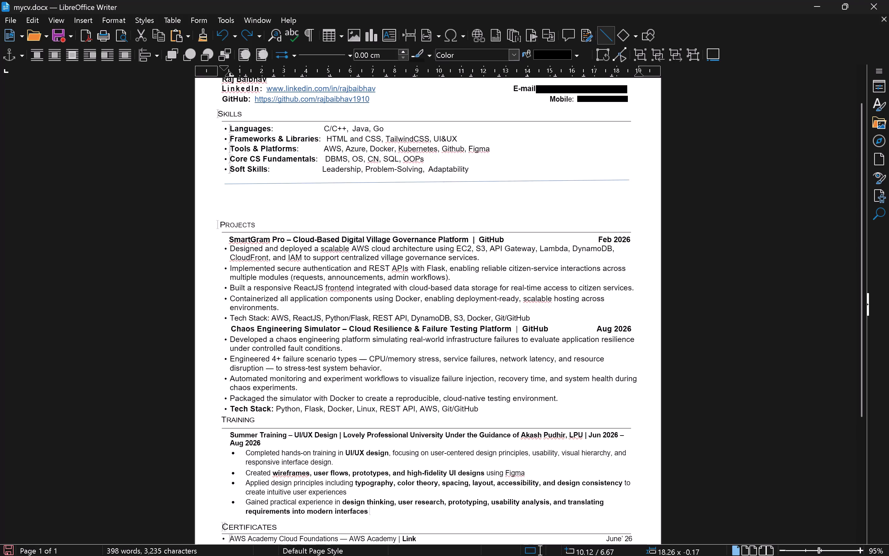
pyautogui.moveTo(629, 180); pyautogui.dragTo(631, 181)
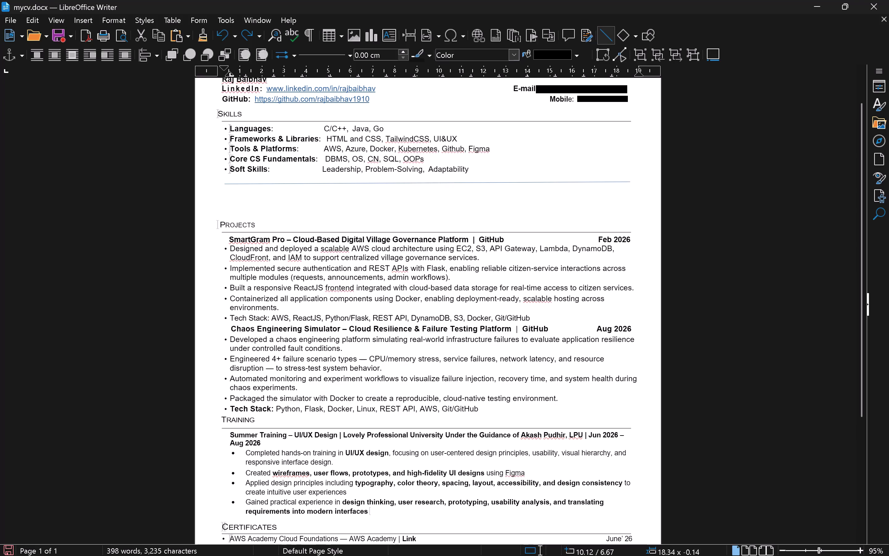
pyautogui.click(582, 213)
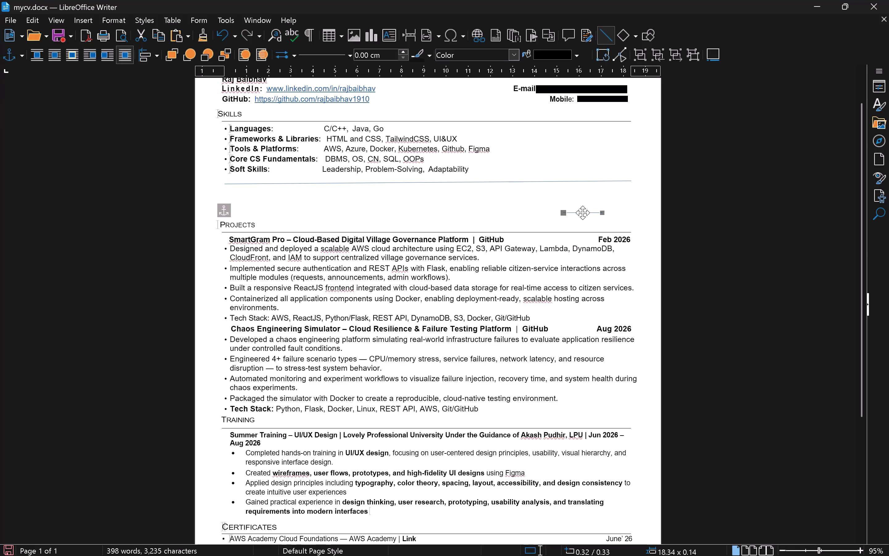
# Undo the stray short line drawn above the Projects heading.
pyautogui.press('Escape')
pyautogui.hotkey('ctrl', 'z')
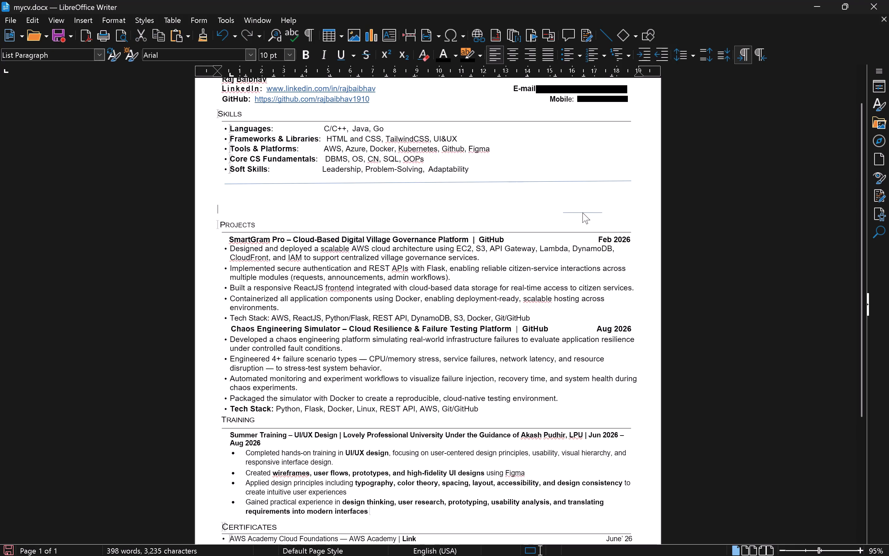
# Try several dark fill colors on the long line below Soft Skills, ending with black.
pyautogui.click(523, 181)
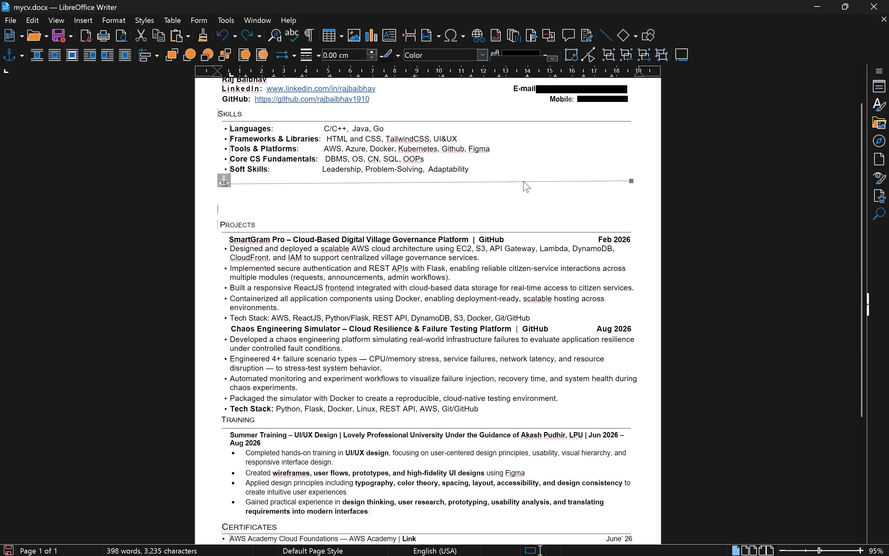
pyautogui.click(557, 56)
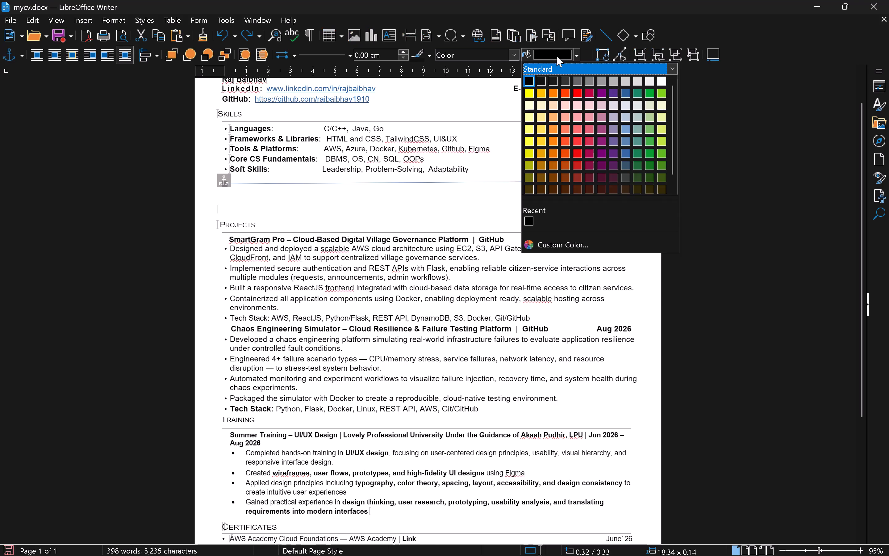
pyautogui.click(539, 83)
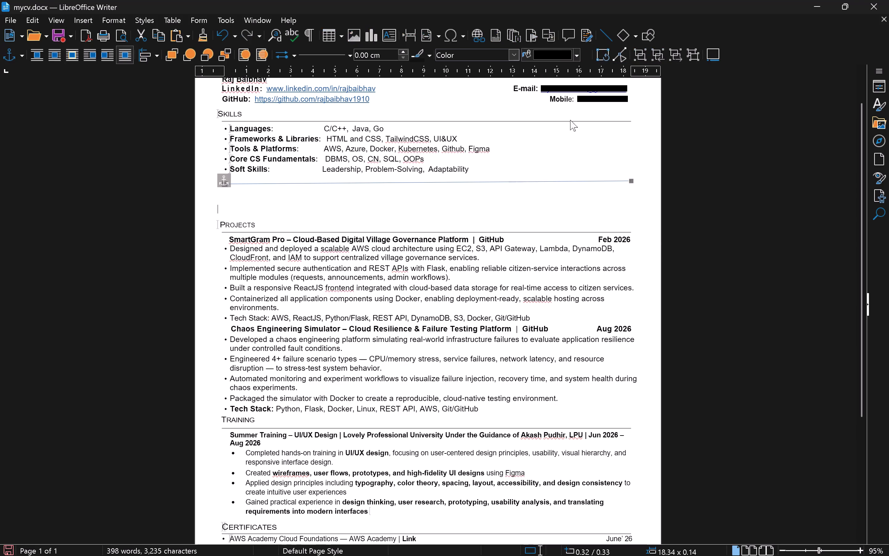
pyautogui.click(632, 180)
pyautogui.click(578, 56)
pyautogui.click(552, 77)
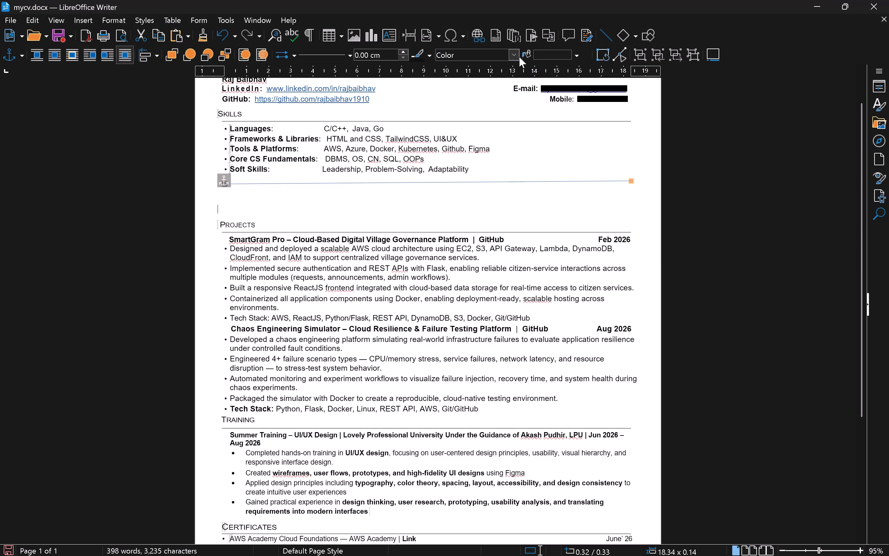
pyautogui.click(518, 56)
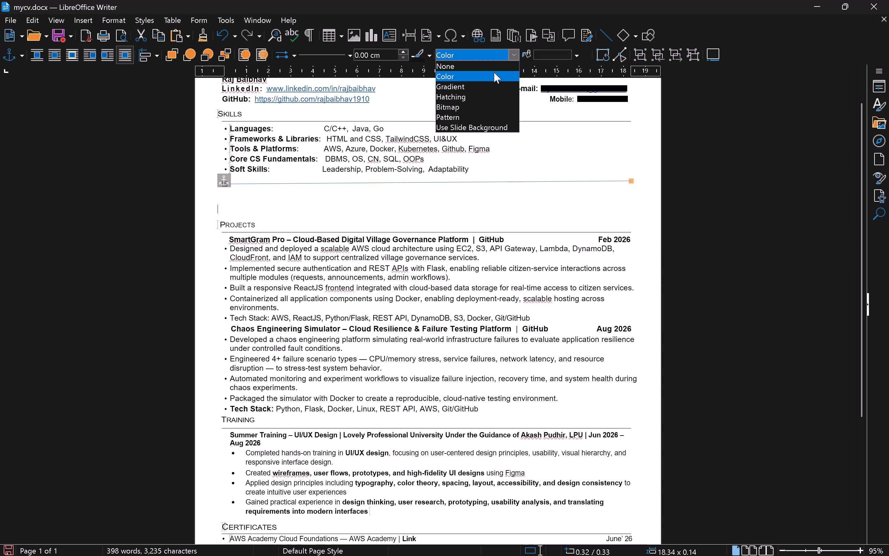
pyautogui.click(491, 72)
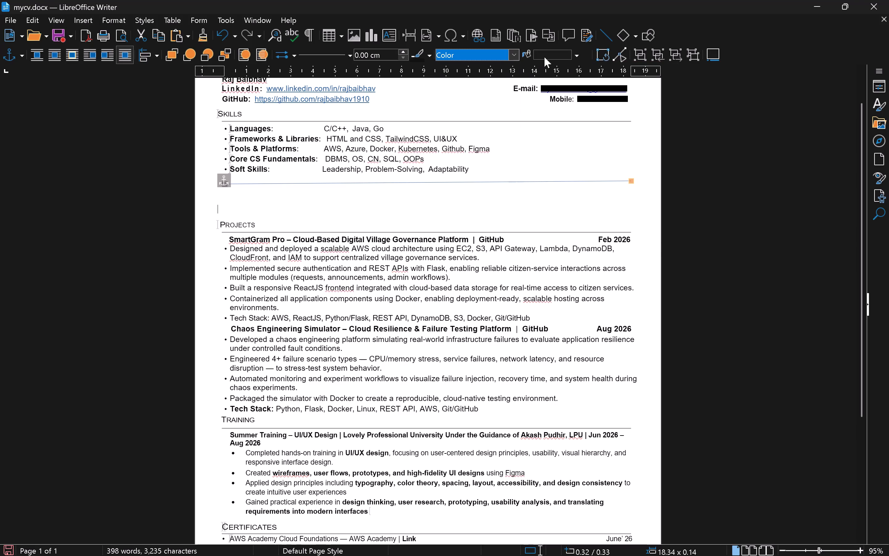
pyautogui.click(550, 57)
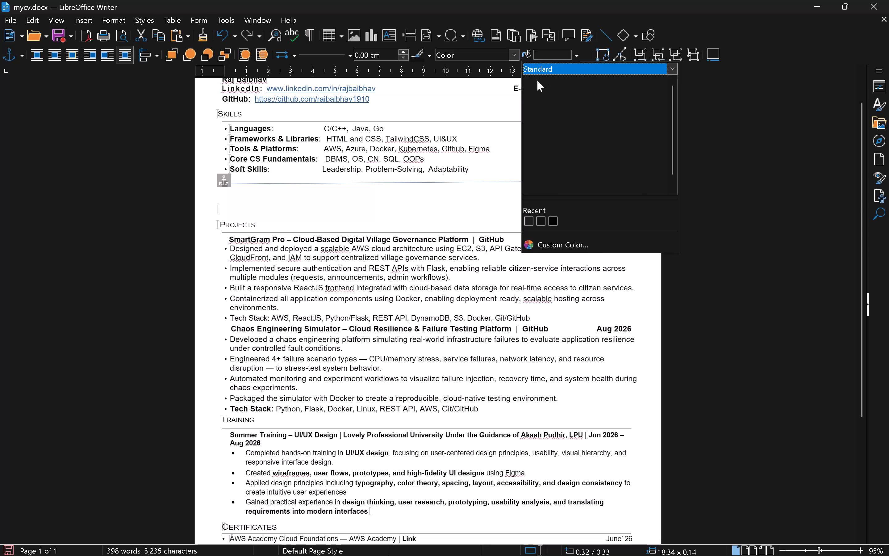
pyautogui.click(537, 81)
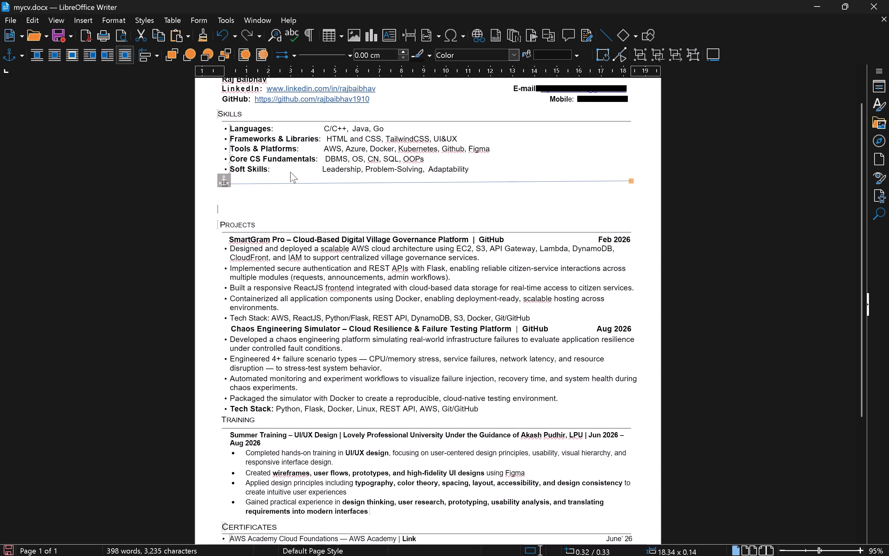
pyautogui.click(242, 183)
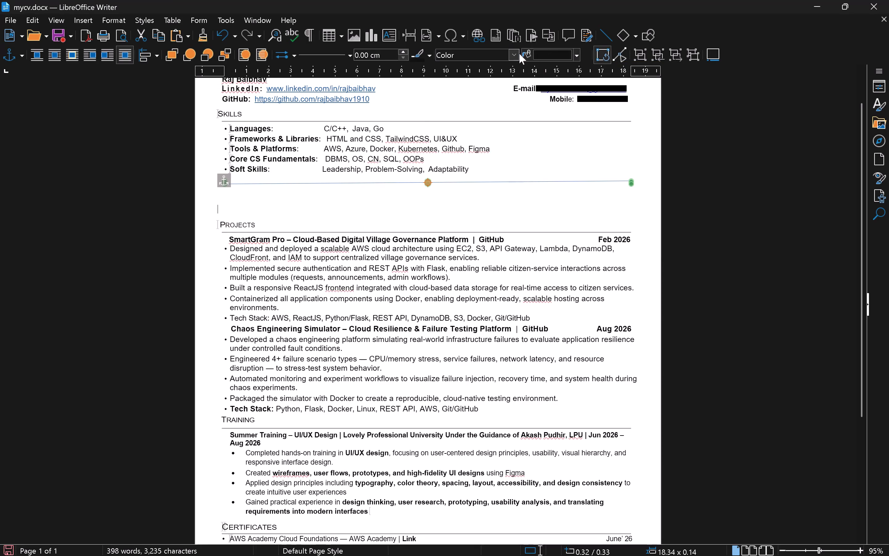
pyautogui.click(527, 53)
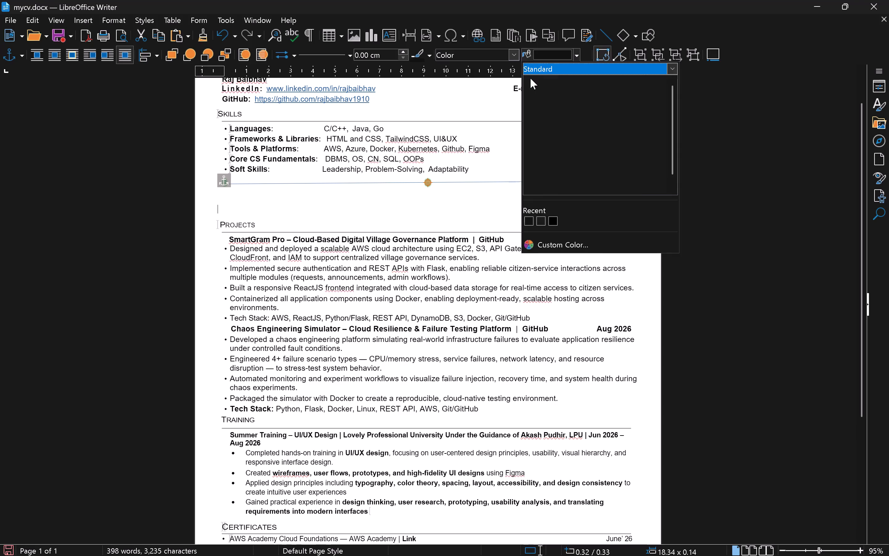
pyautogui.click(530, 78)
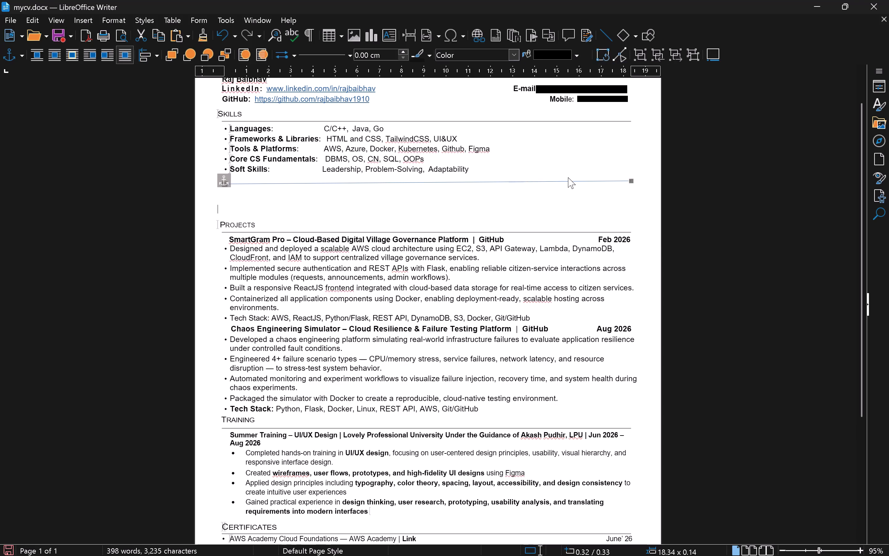
# Level the long line below Soft Skills by moving its end point so that it runs exactly horizontal.
pyautogui.click(631, 180)
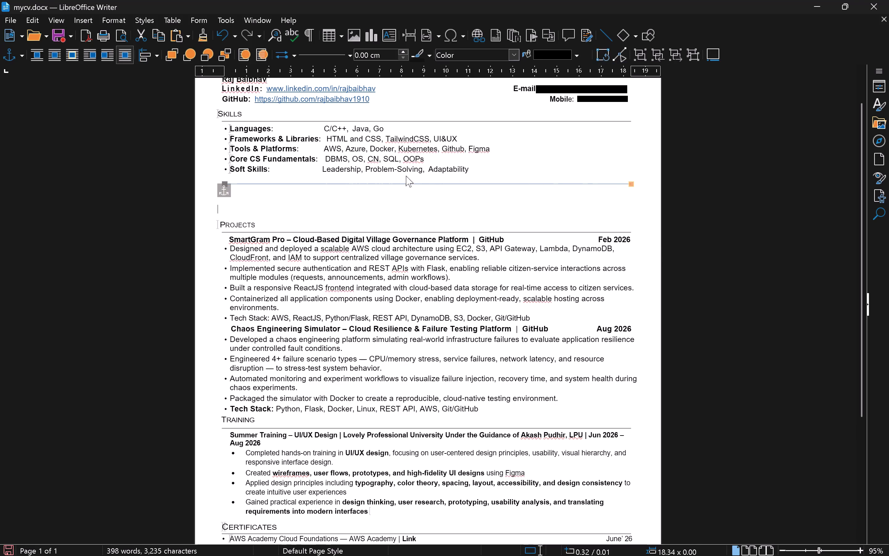
pyautogui.click(357, 183)
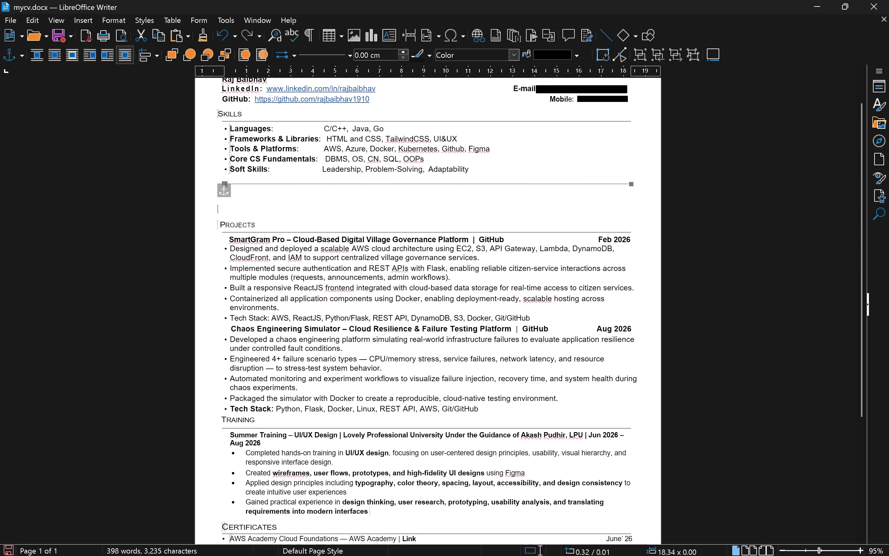
# Set the fill color of the leveled line below Soft Skills to Dark Gray 3.
pyautogui.click(632, 184)
pyautogui.click(578, 57)
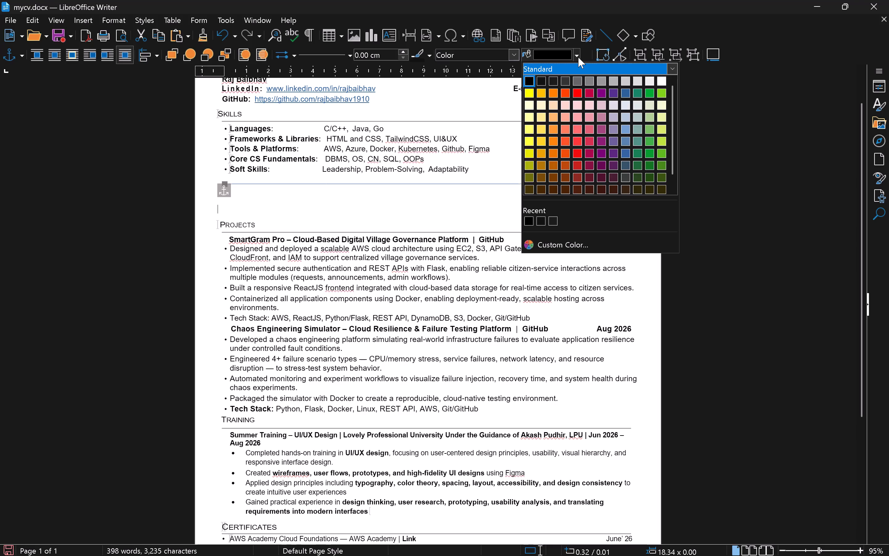
pyautogui.click(550, 83)
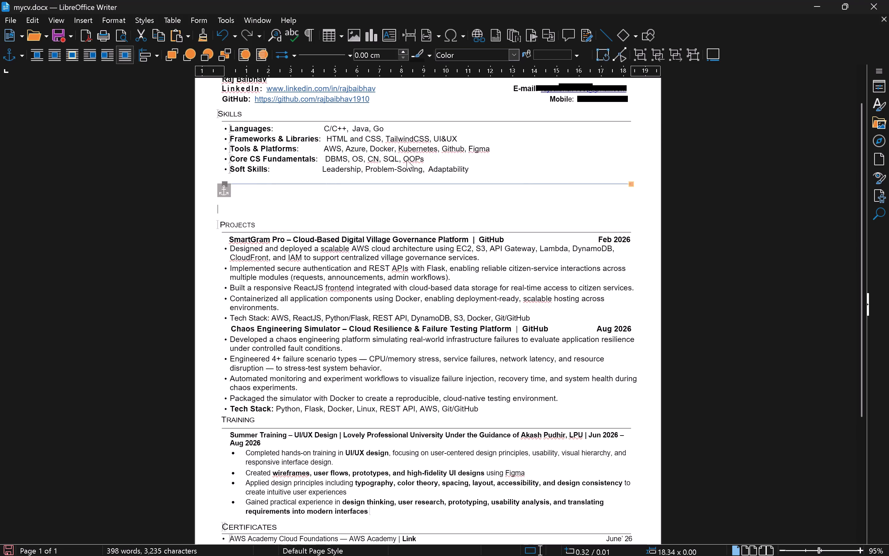
# Add blank space after the Soft Skills bullet, leaving an empty unbulleted line directly above the divider line.
pyautogui.click(474, 169)
pyautogui.press('Return')
pyautogui.press('Return')
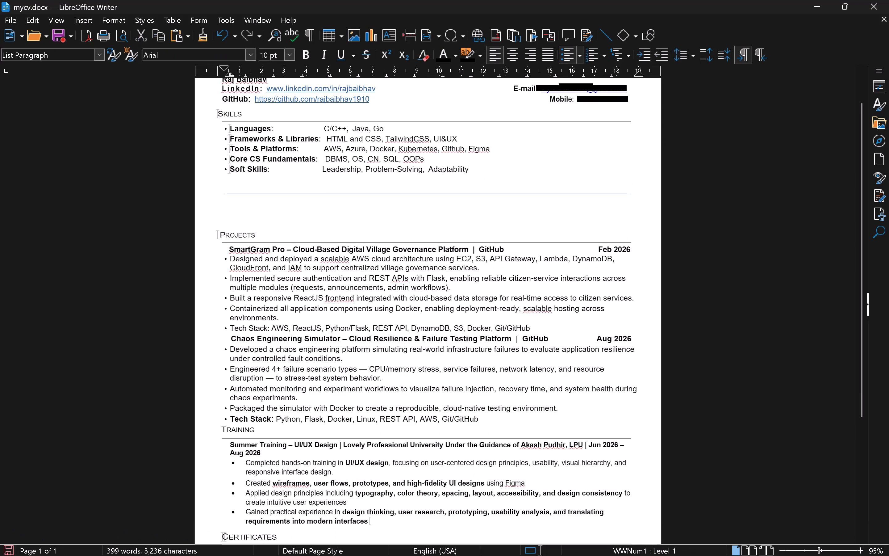
pyautogui.press('space')
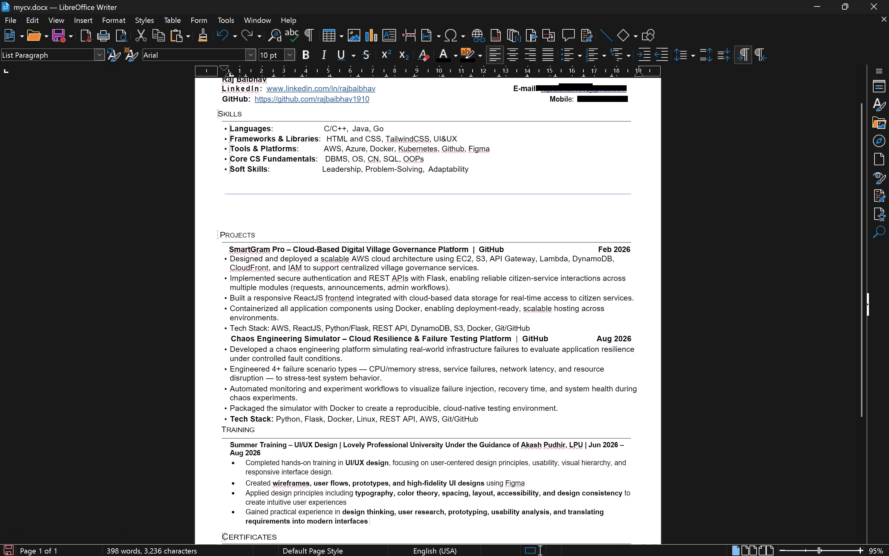
pyautogui.press('BackSpace')
pyautogui.press('BackSpace')
pyautogui.hotkey('shift', 'Return')
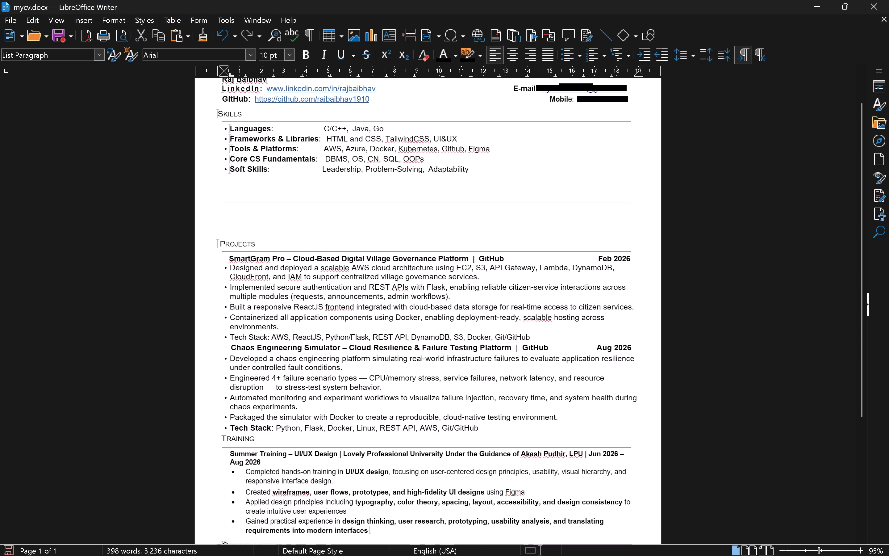
pyautogui.click(224, 200)
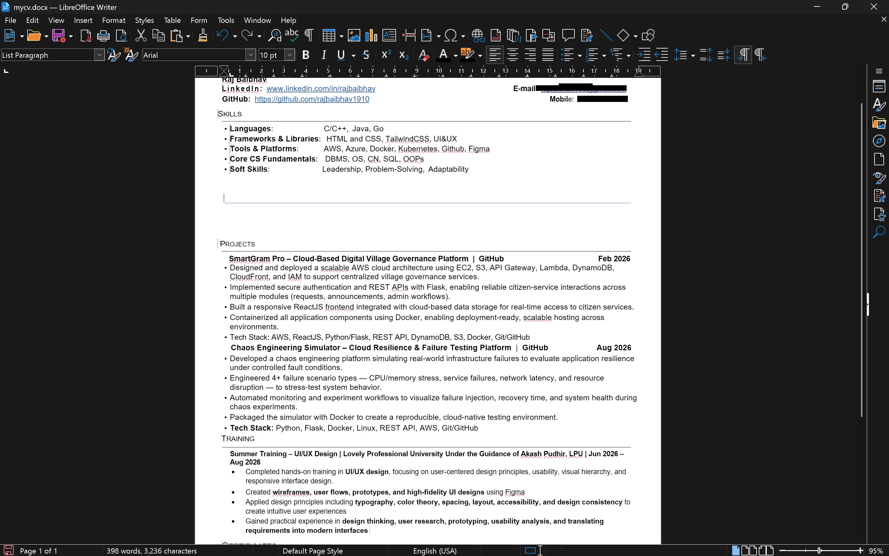
pyautogui.press('BackSpace')
pyautogui.press('BackSpace')
pyautogui.press('BackSpace')
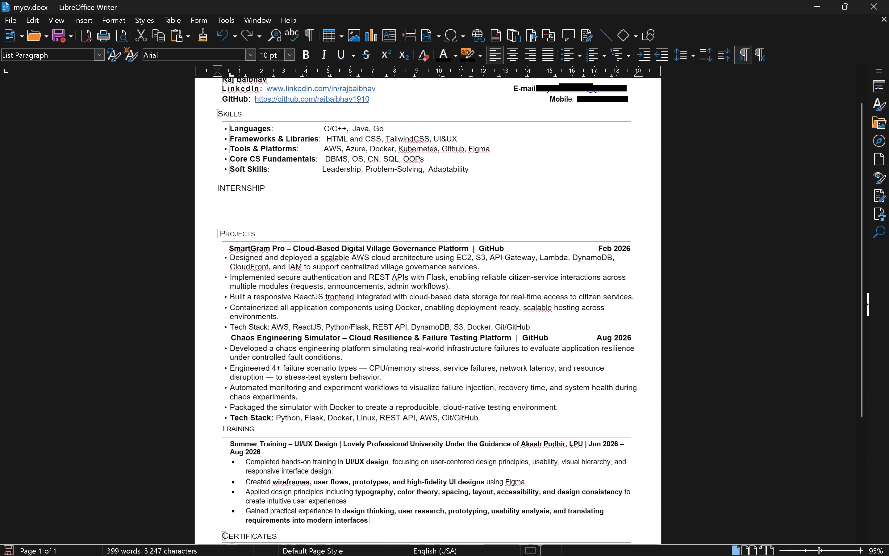
pyautogui.click(226, 197)
pyautogui.hotkey('ctrl', 'v')
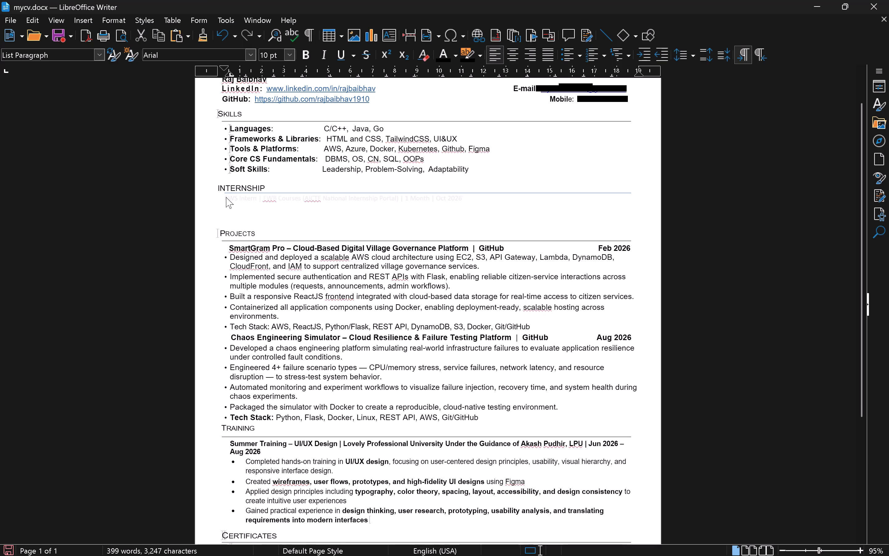
# Set the text color of the pasted AWS Intern line to black.
pyautogui.click(446, 53)
pyautogui.moveTo(464, 201); pyautogui.dragTo(461, 200)
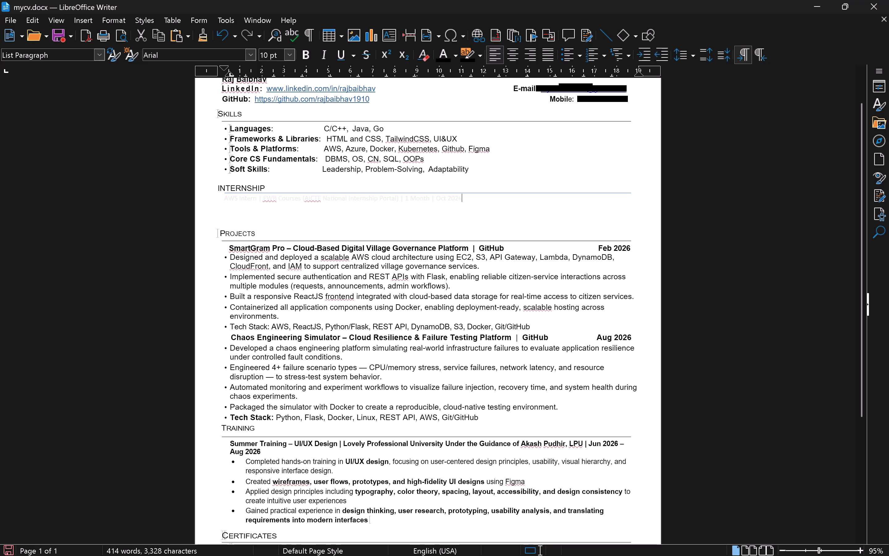
pyautogui.moveTo(461, 200); pyautogui.dragTo(223, 197)
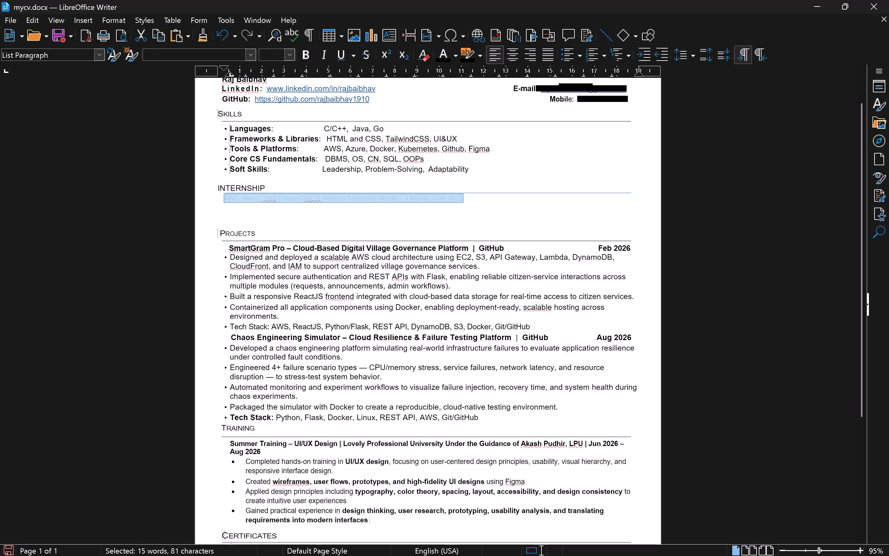
pyautogui.click(446, 54)
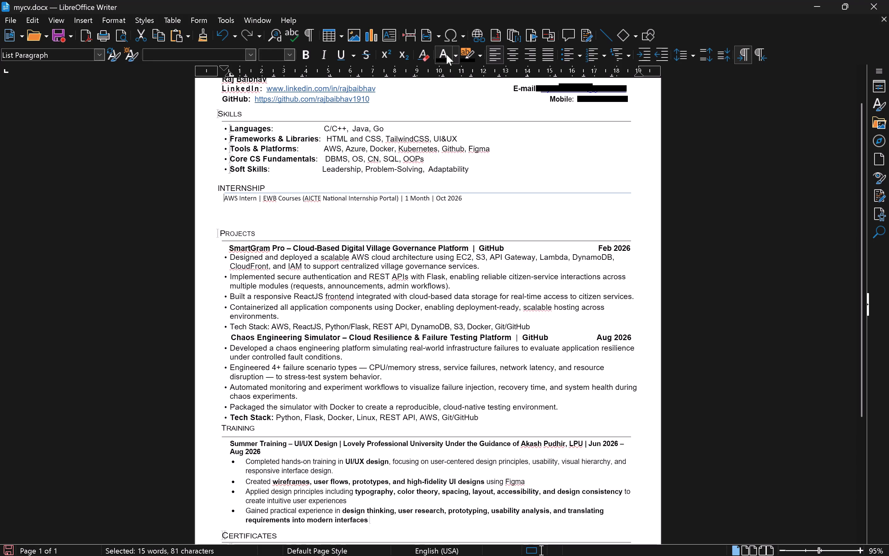
pyautogui.click(510, 201)
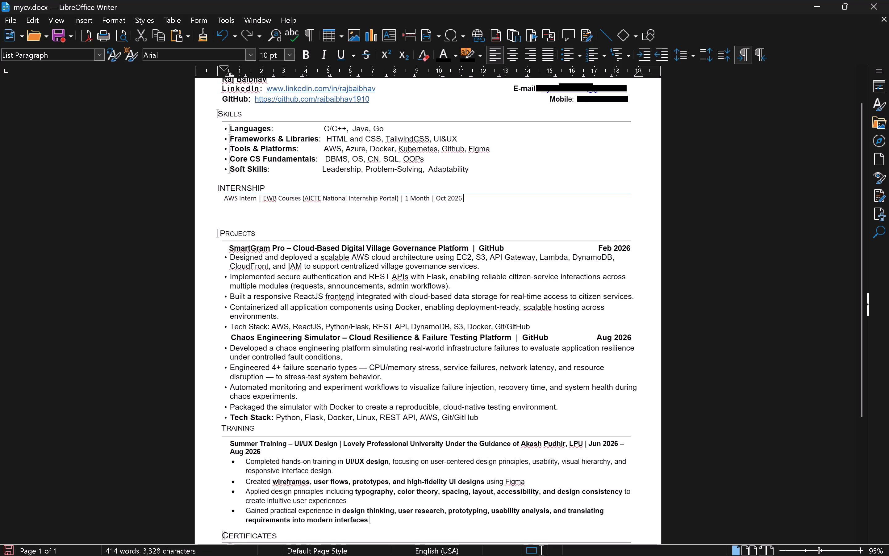
# Format the AWS Intern line as bold Arial at 10 pt, matching the SmartGram Pro project title.
pyautogui.moveTo(227, 246); pyautogui.dragTo(473, 243)
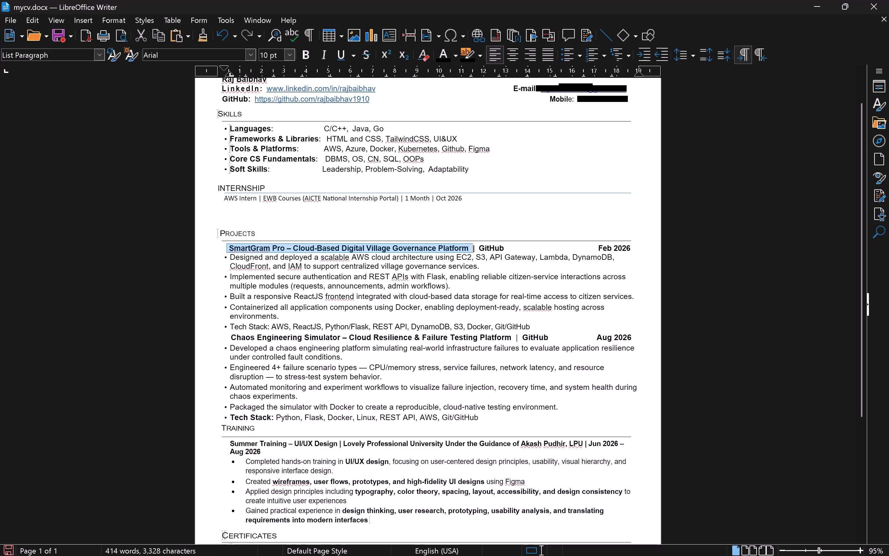
pyautogui.moveTo(473, 243); pyautogui.dragTo(504, 245)
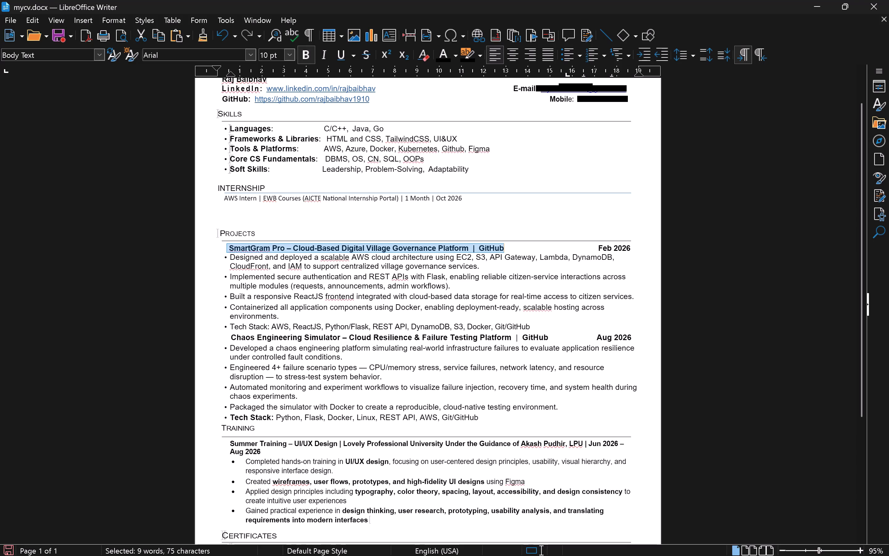
pyautogui.click(470, 199)
pyautogui.moveTo(470, 199); pyautogui.dragTo(353, 196)
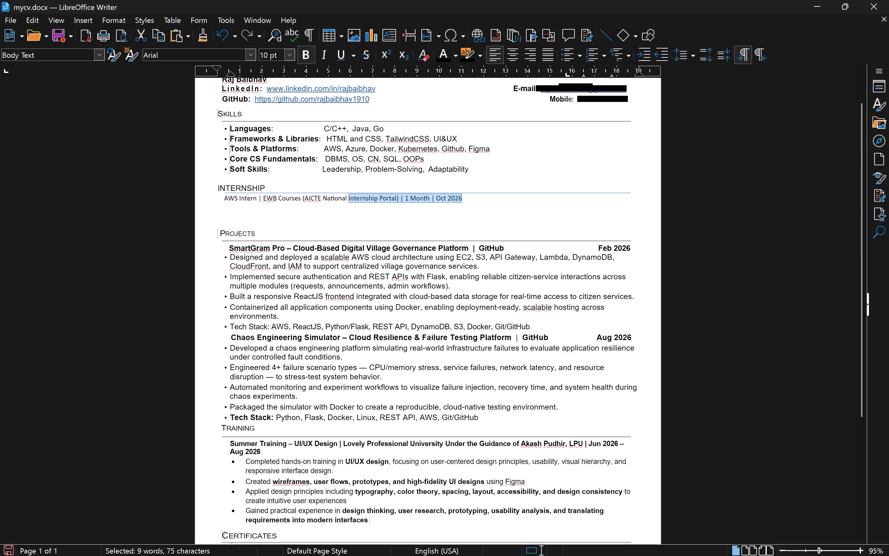
pyautogui.moveTo(353, 196); pyautogui.dragTo(232, 200)
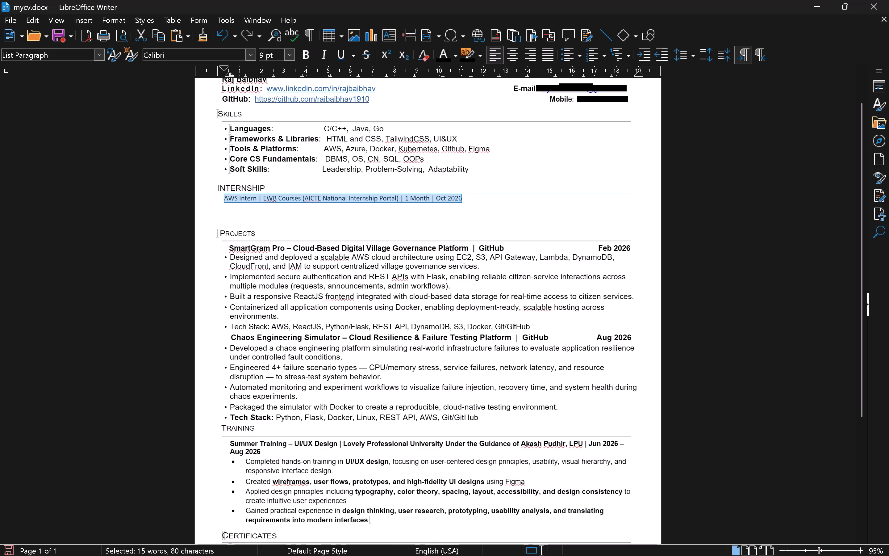
pyautogui.click(290, 56)
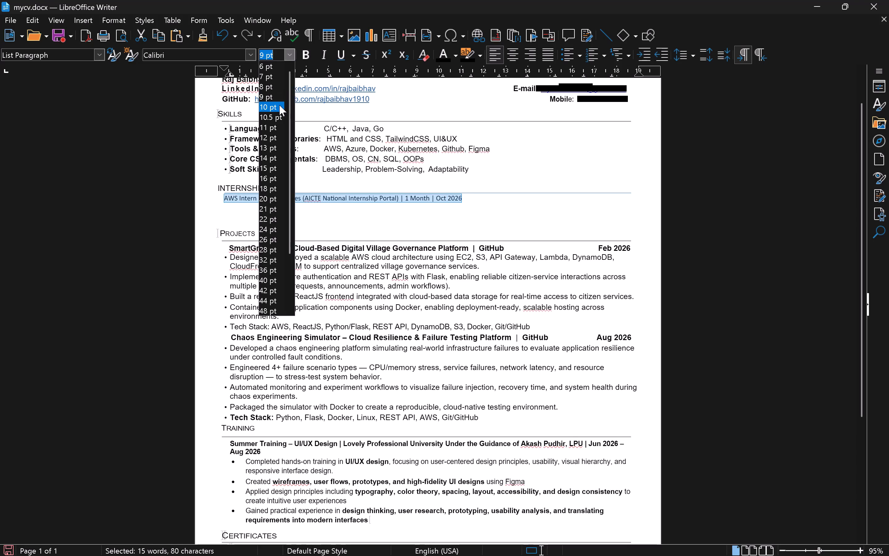
pyautogui.click(279, 105)
pyautogui.click(248, 57)
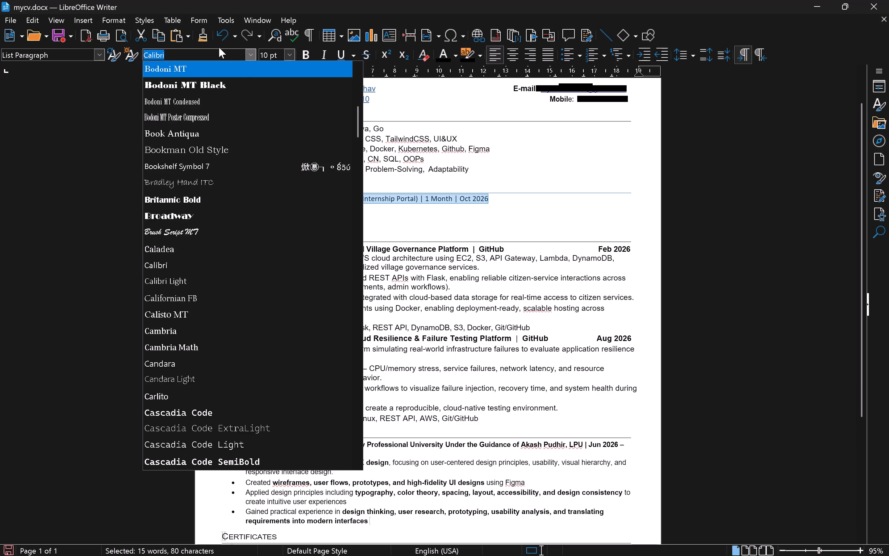
pyautogui.write('aeial')
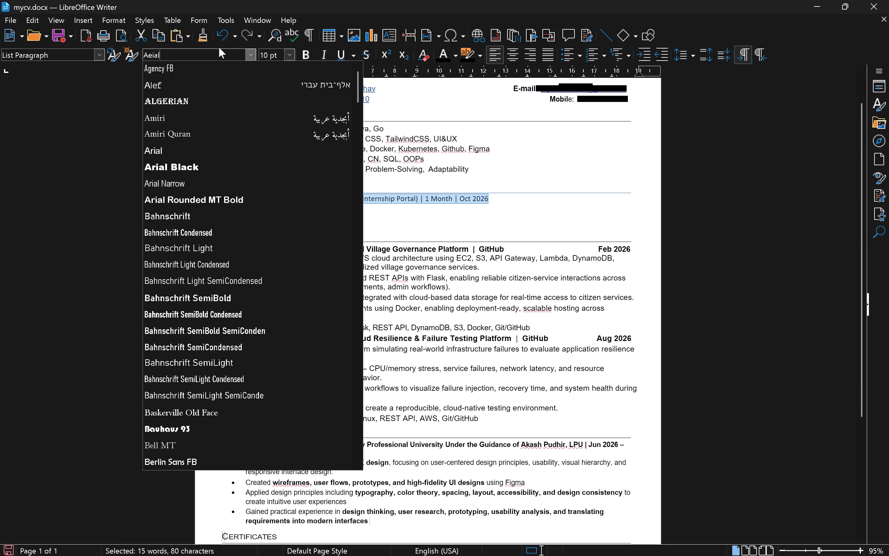
pyautogui.press('BackSpace')
pyautogui.press('BackSpace')
pyautogui.press('BackSpace')
pyautogui.press('BackSpace')
pyautogui.write('rial')
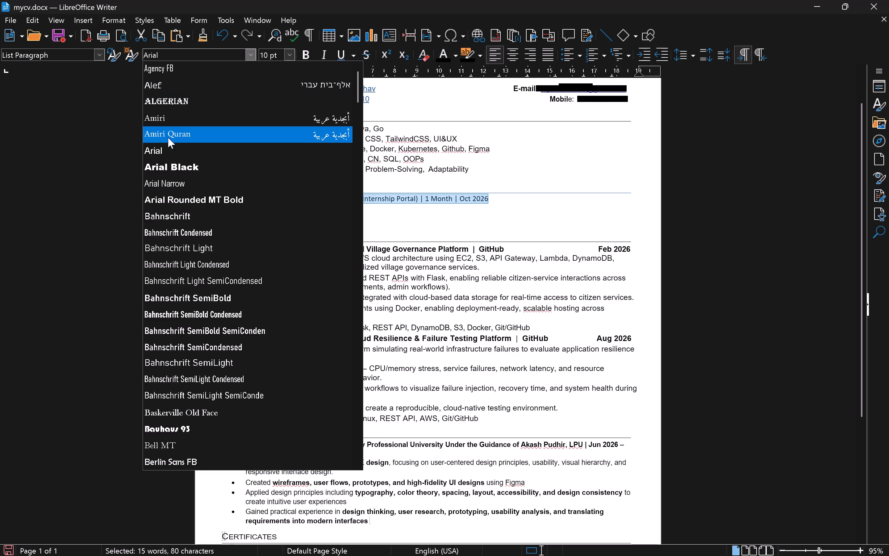
pyautogui.click(162, 147)
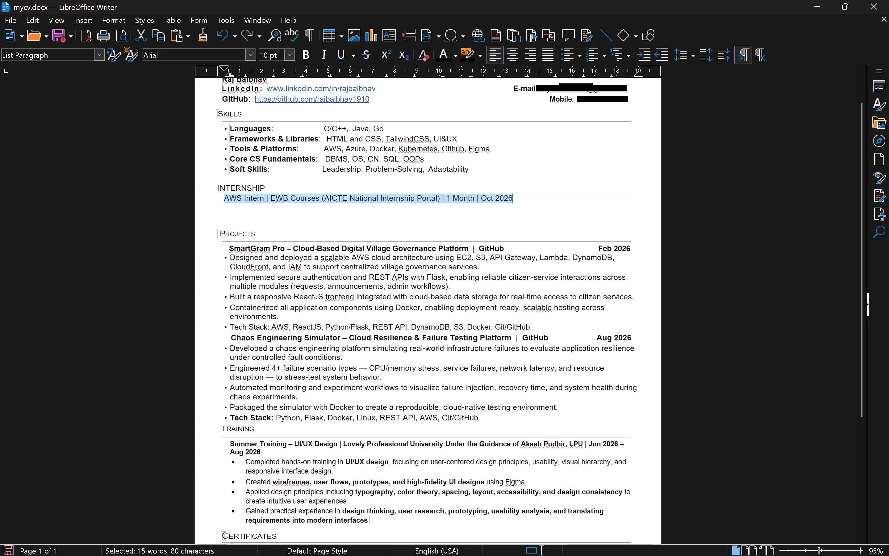
pyautogui.click(305, 53)
pyautogui.click(580, 210)
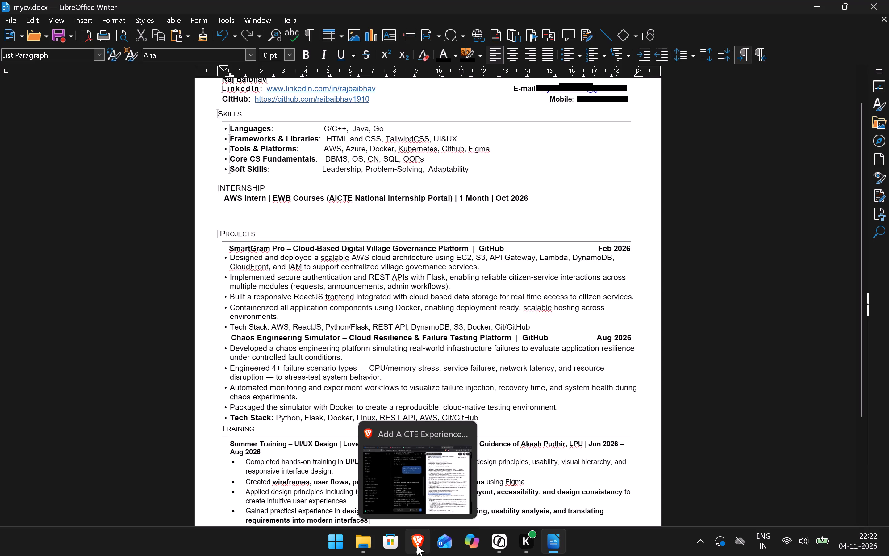
# Switch to the Downloads folder in File Explorer and look through its files for a reference resume document.
pyautogui.click(360, 546)
pyautogui.click(367, 538)
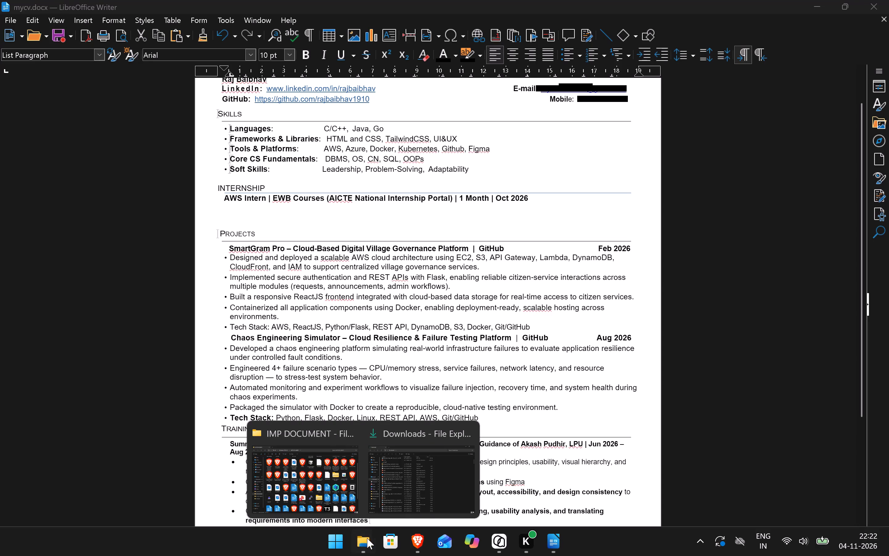
pyautogui.click(398, 497)
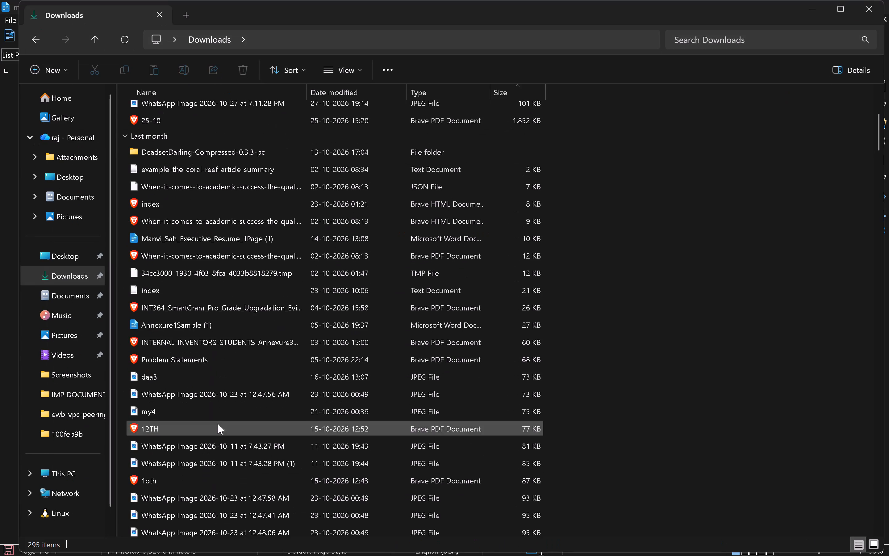
pyautogui.scroll(-5, 188, 369)
pyautogui.scroll(5, 188, 369)
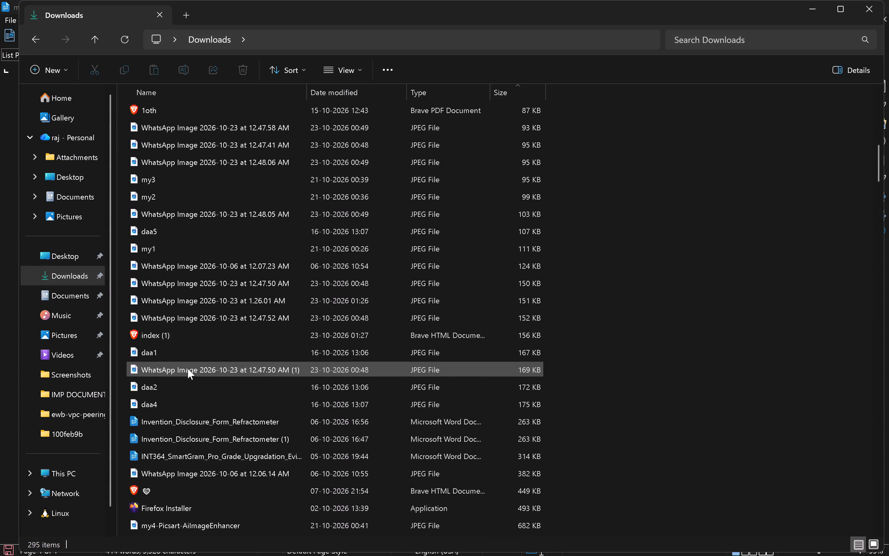
pyautogui.scroll(3, 188, 369)
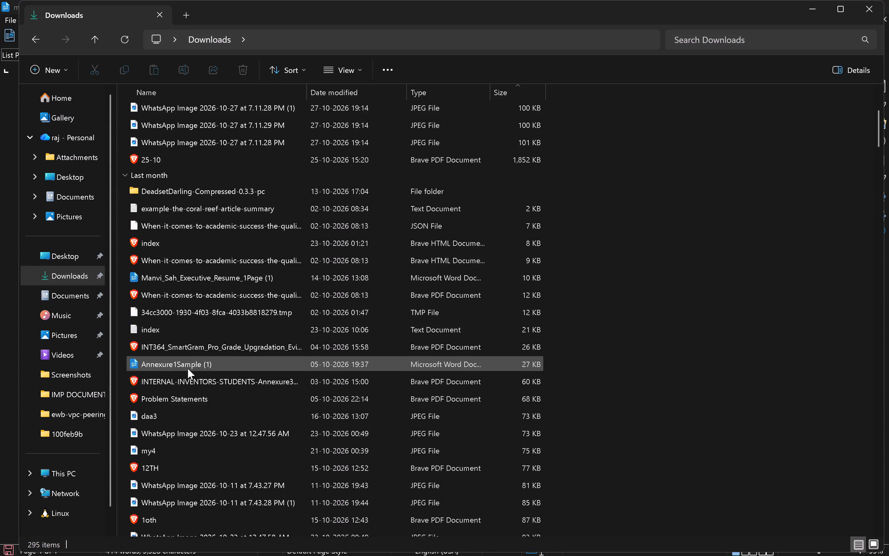
pyautogui.scroll(4, 188, 369)
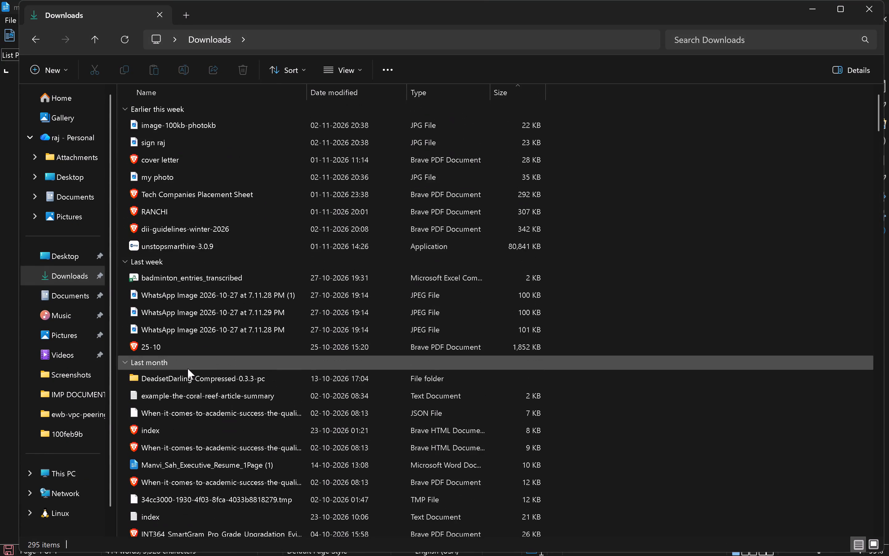
pyautogui.scroll(1, 188, 369)
pyautogui.scroll(-2, 188, 369)
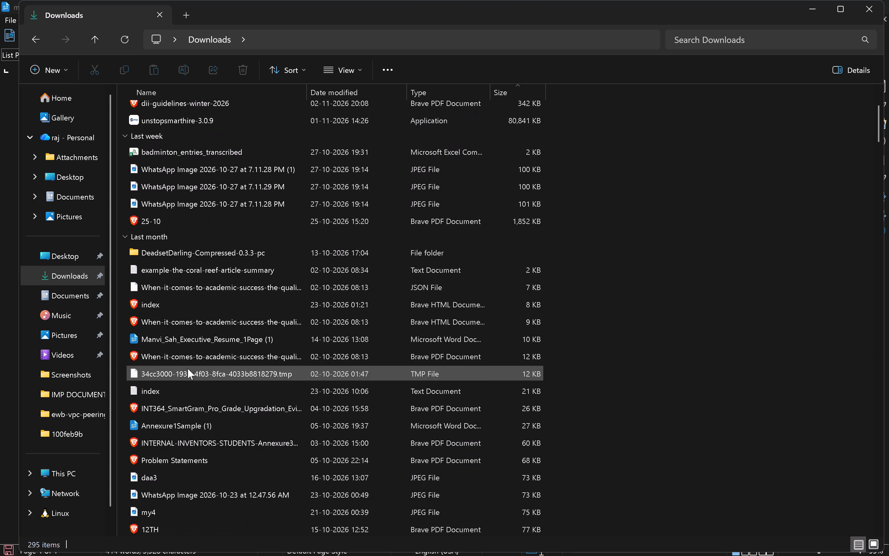
pyautogui.scroll(-4, 183, 483)
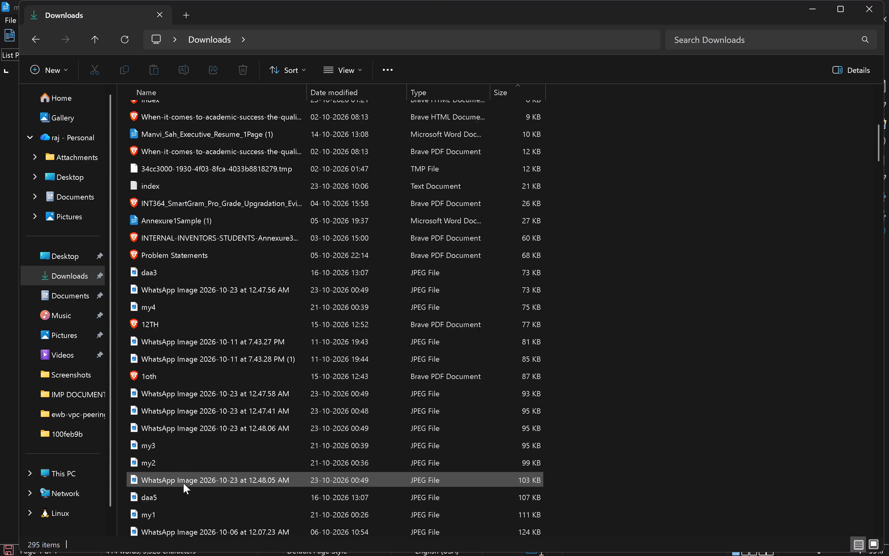
pyautogui.scroll(-1, 183, 483)
# Search Downloads for "manvi", open the one-page executive resume that matches, and review its section layout.
pyautogui.click(712, 41)
pyautogui.write('man')
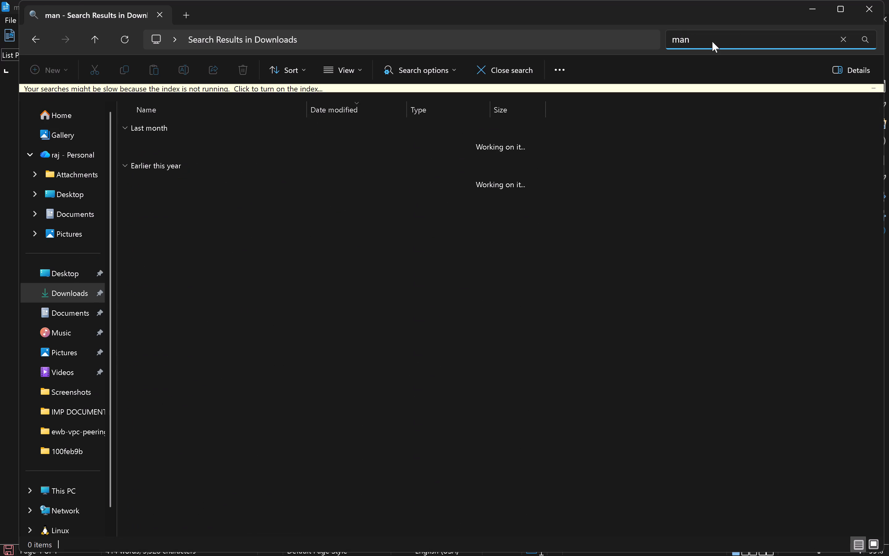
pyautogui.write('vi')
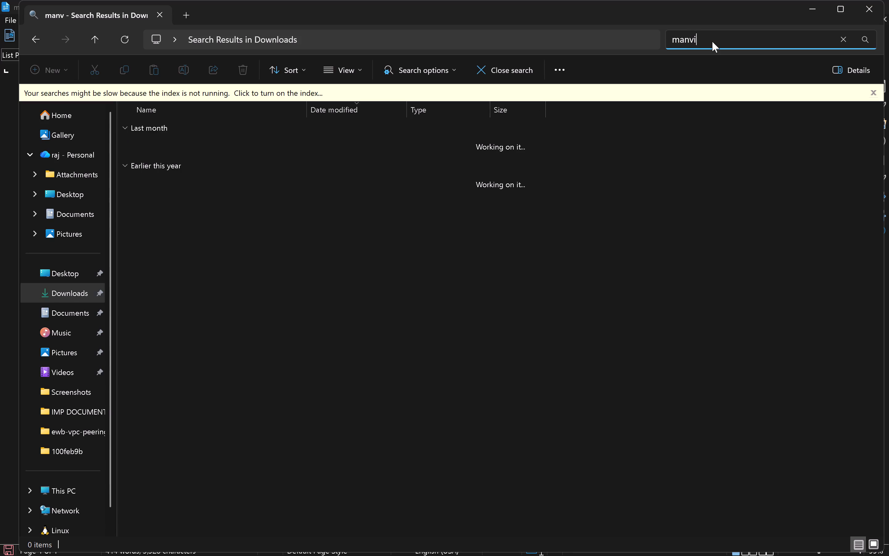
pyautogui.doubleClick(257, 141)
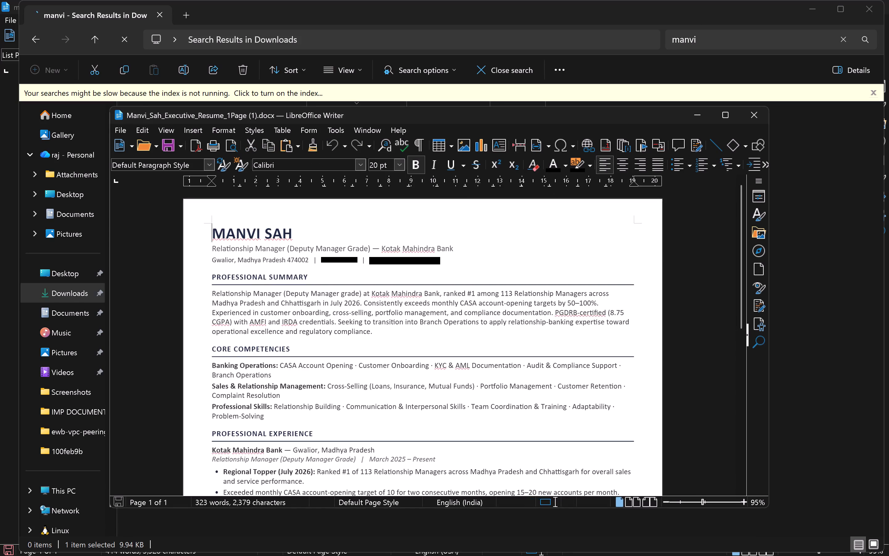
pyautogui.scroll(-2, 442, 288)
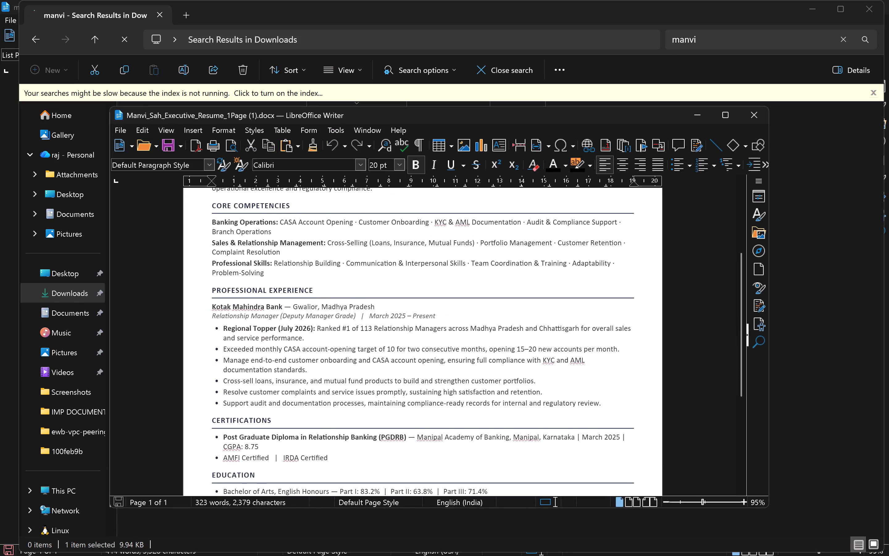
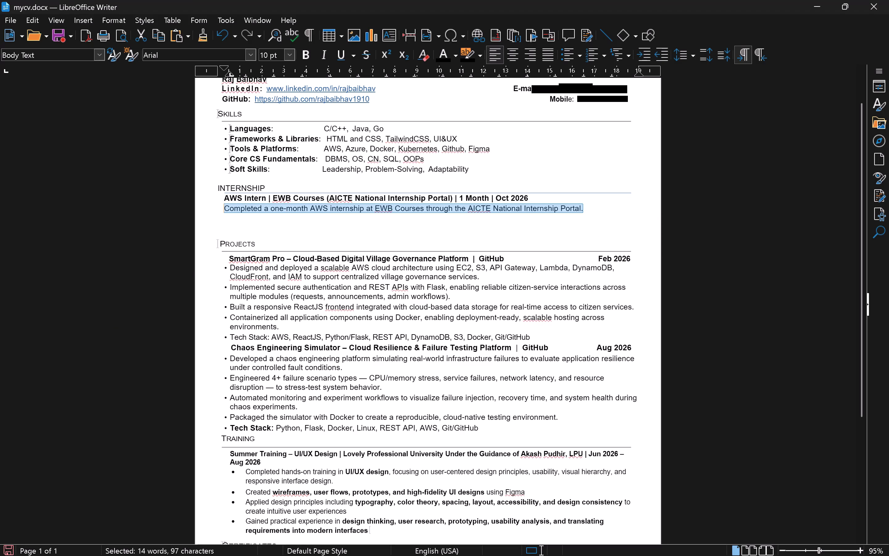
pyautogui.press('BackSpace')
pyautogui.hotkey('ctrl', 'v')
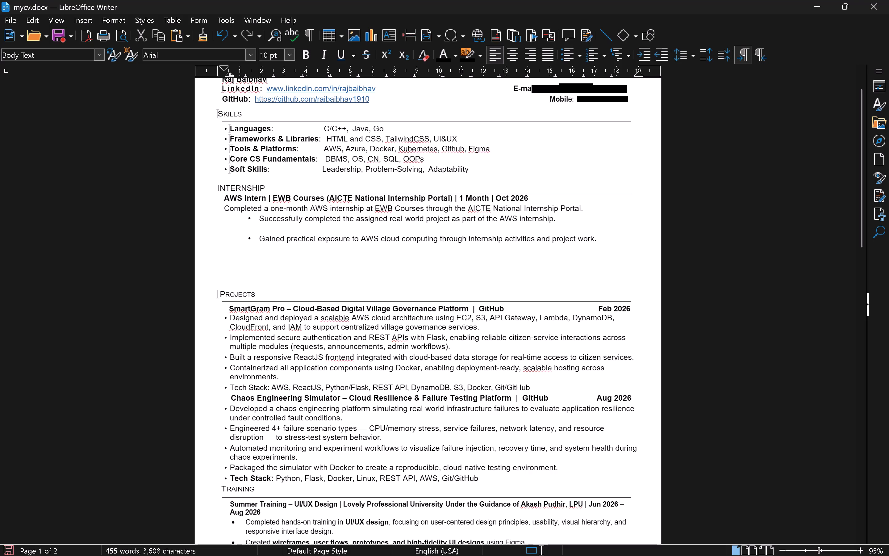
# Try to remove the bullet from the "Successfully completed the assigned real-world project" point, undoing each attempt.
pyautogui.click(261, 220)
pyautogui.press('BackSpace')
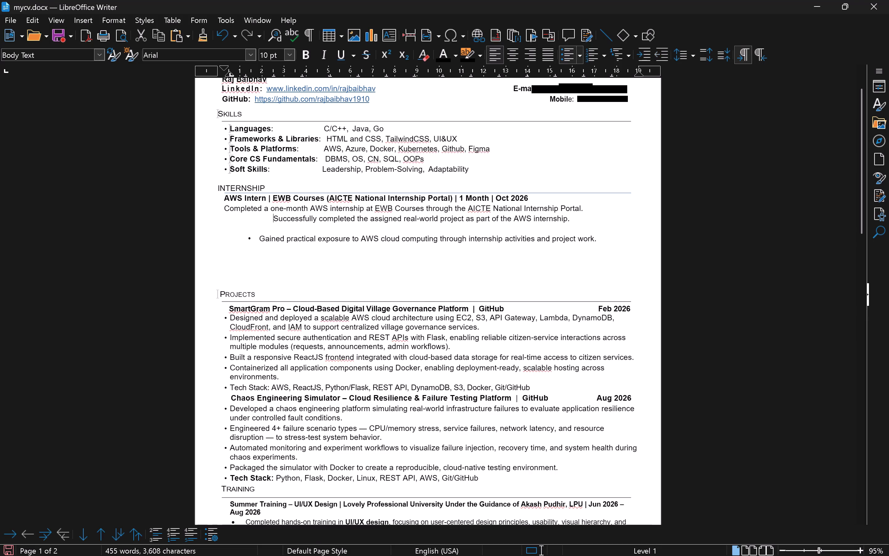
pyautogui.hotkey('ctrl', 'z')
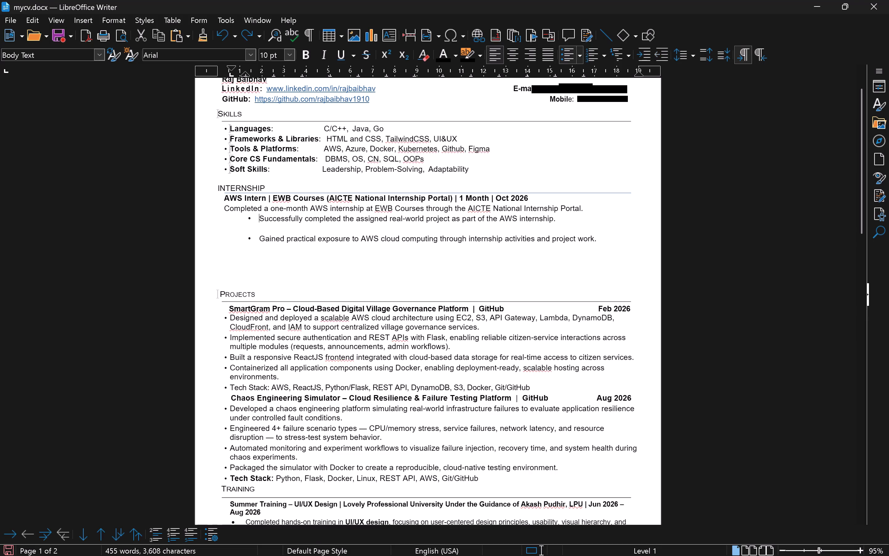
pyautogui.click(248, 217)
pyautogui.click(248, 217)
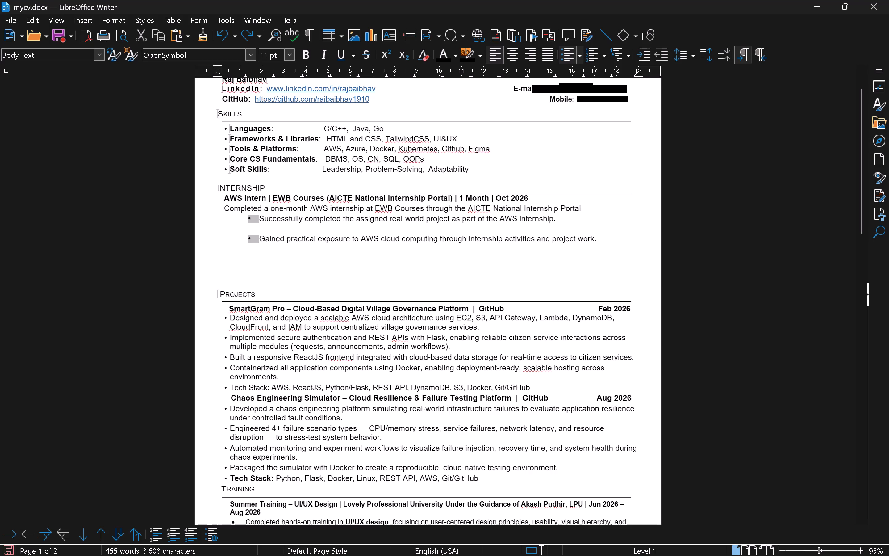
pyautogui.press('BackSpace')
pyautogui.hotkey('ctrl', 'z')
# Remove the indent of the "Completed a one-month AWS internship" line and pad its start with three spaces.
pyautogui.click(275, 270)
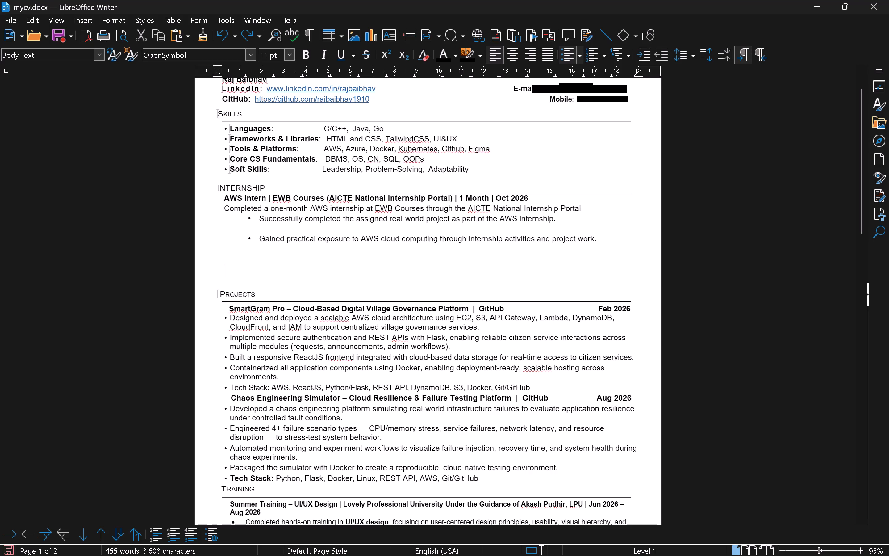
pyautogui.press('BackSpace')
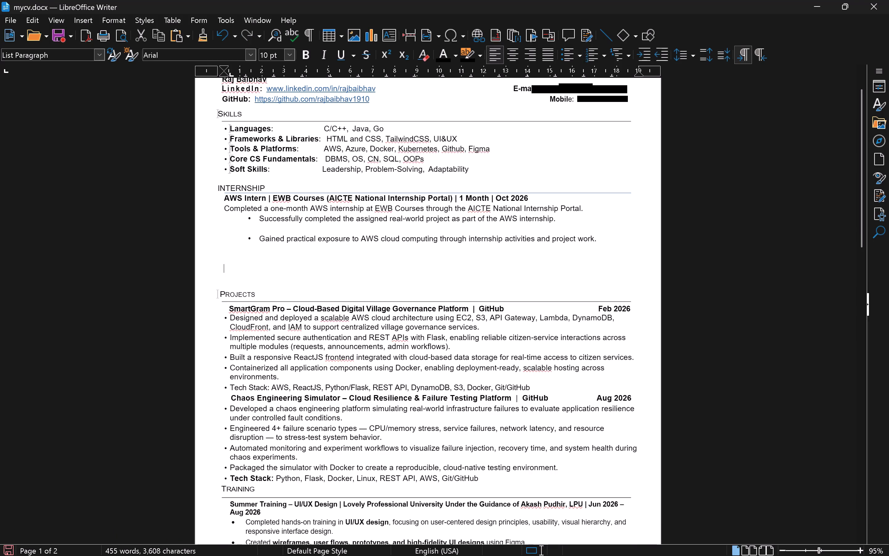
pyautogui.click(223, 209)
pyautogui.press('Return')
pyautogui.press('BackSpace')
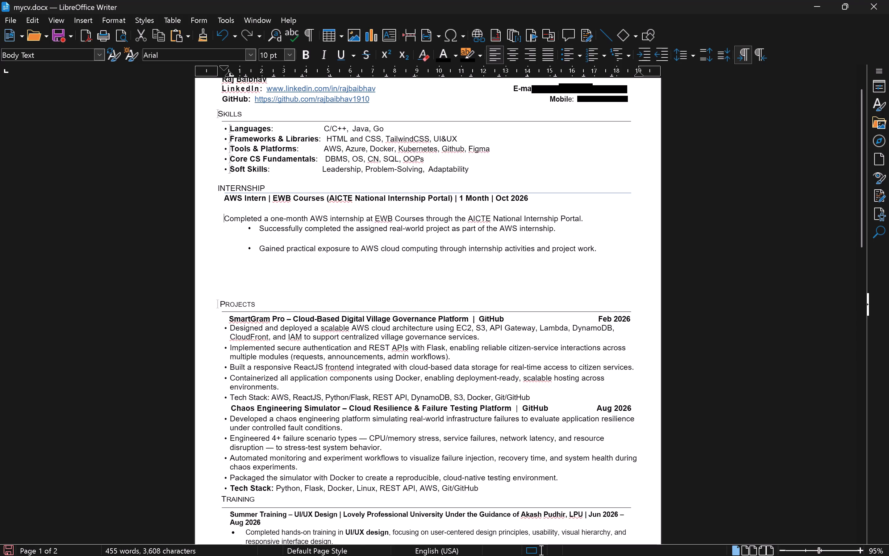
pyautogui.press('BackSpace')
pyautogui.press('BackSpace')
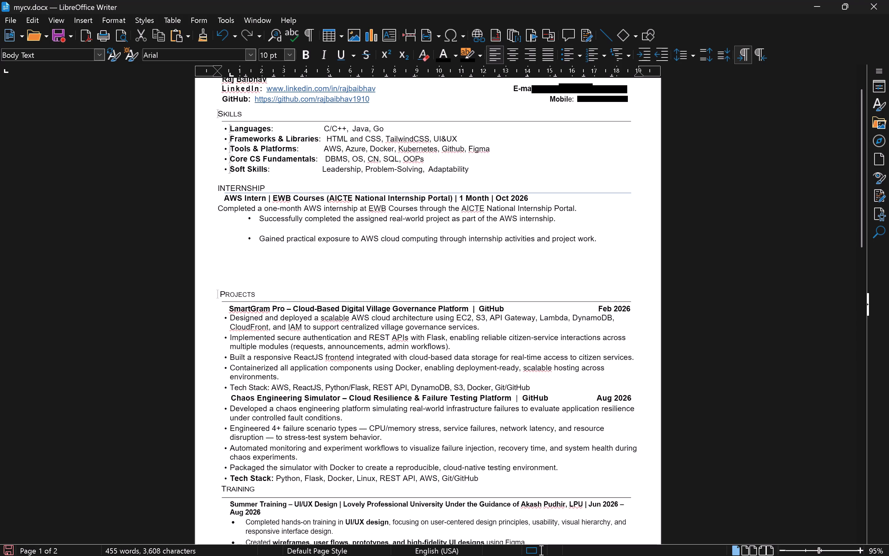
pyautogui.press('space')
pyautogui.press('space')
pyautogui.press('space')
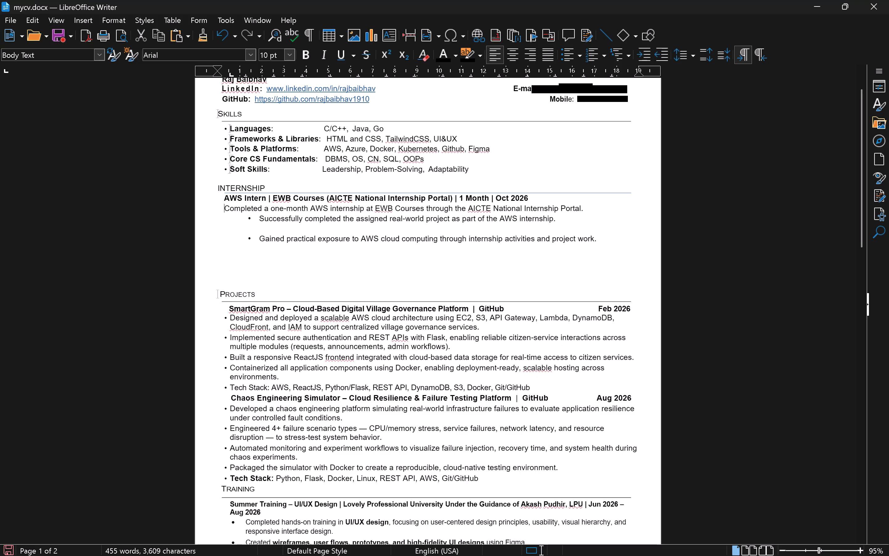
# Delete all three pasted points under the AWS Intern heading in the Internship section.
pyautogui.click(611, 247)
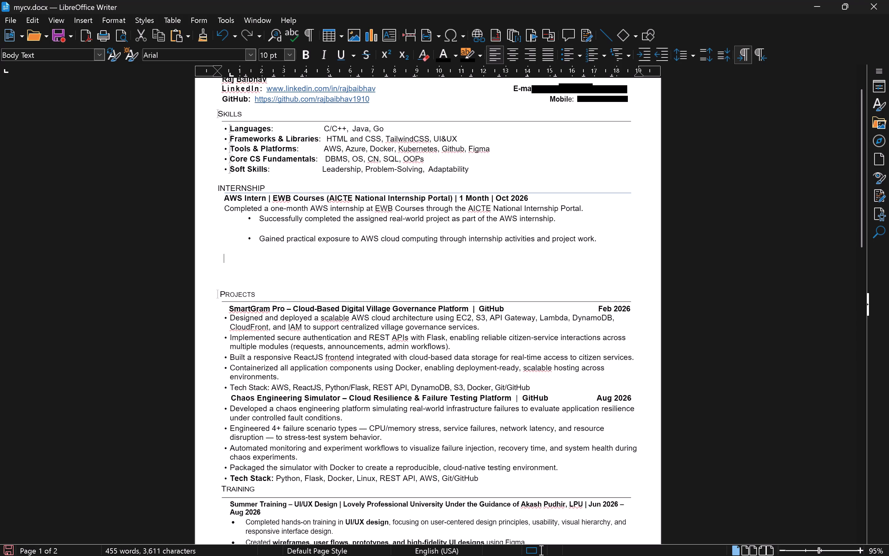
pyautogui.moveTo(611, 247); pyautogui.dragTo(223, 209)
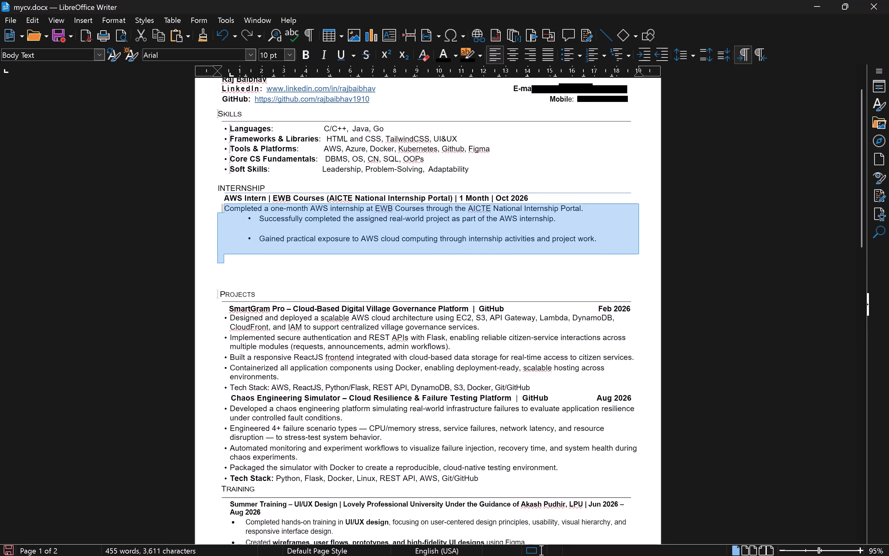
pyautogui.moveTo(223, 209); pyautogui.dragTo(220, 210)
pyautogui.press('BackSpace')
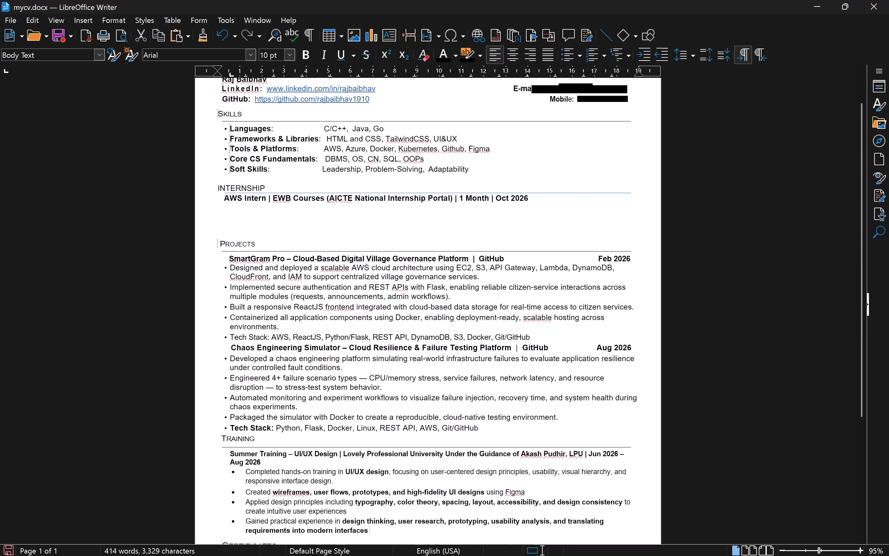
# Copy the five Skills bullet lines, Languages through Soft Skills, and paste them on a new line under the AWS Intern heading.
pyautogui.click(222, 132)
pyautogui.moveTo(222, 132); pyautogui.dragTo(259, 157)
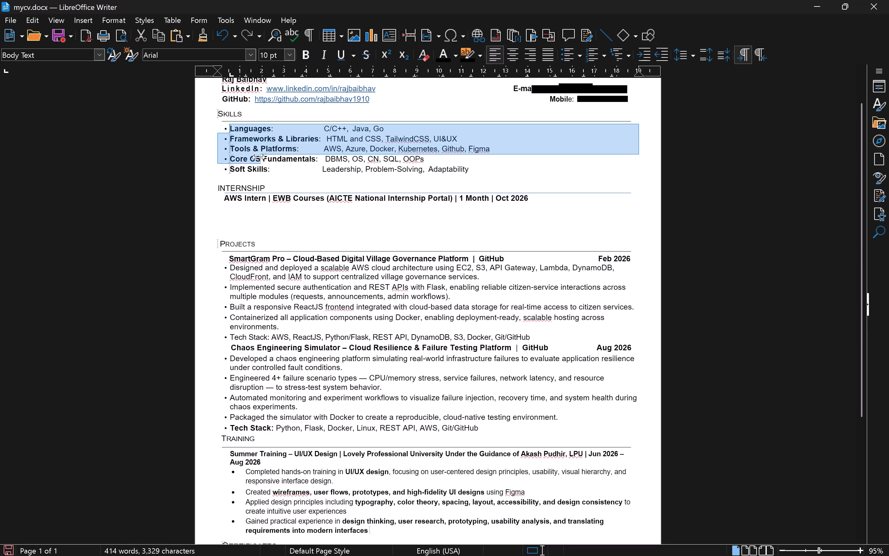
pyautogui.moveTo(259, 157); pyautogui.dragTo(451, 173)
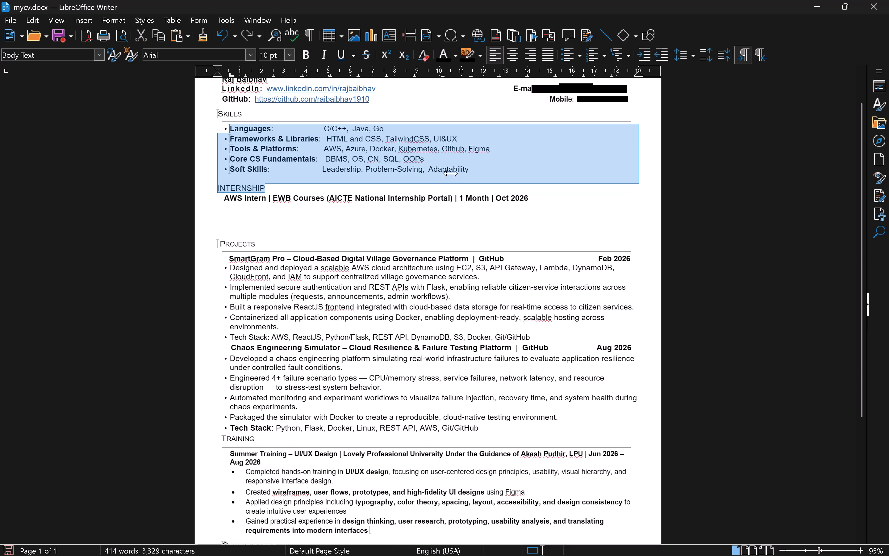
pyautogui.moveTo(451, 173); pyautogui.dragTo(453, 173)
pyautogui.hotkey('ctrl', 'c')
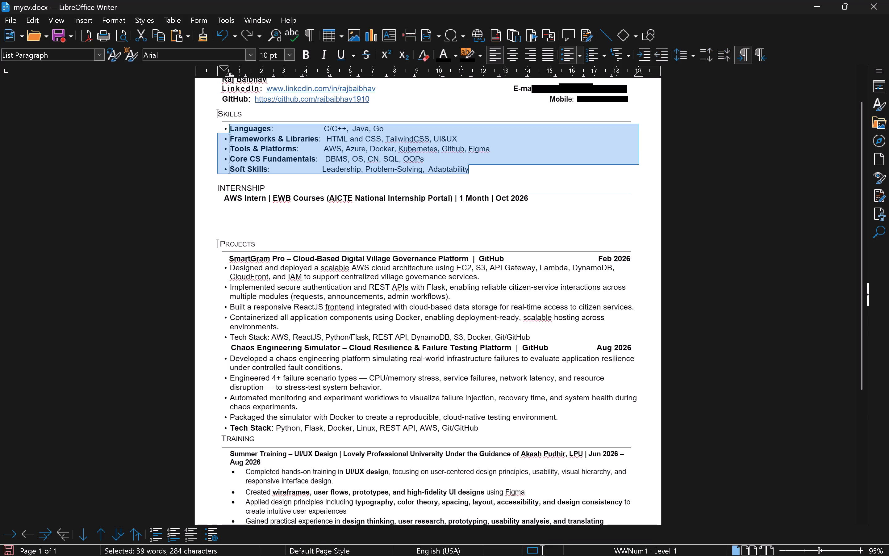
pyautogui.click(544, 201)
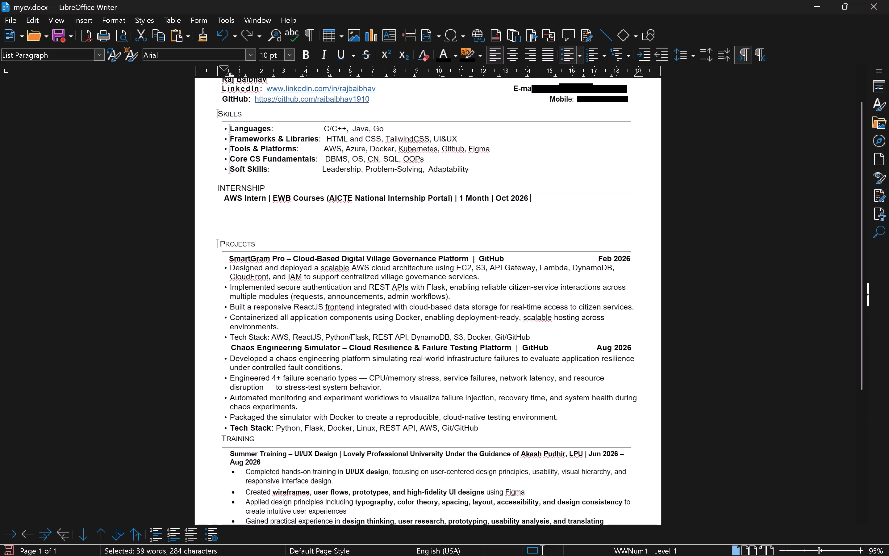
pyautogui.press('Return')
pyautogui.hotkey('ctrl', 'v')
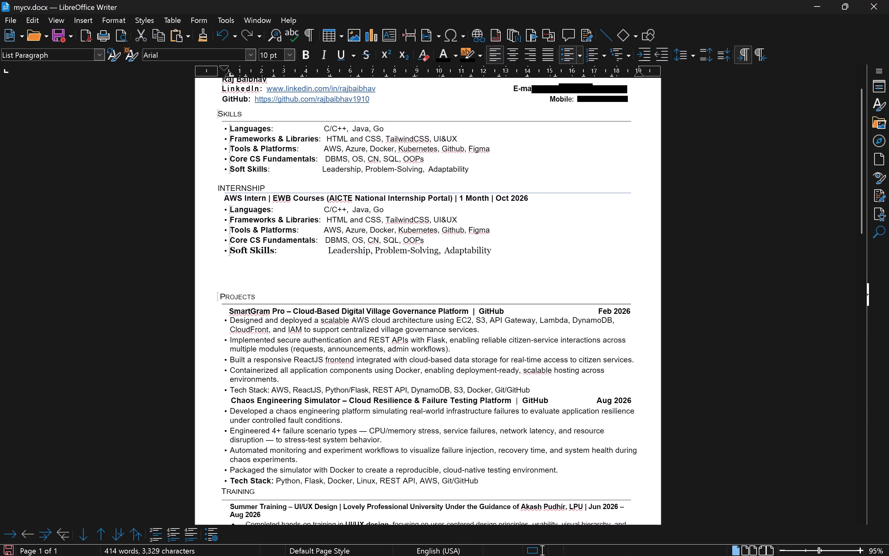
# Delete the text of the pasted skills lines under the AWS Intern heading, keeping only one empty bullet.
pyautogui.click(499, 253)
pyautogui.press('BackSpace')
pyautogui.press('BackSpace')
pyautogui.press('BackSpace')
pyautogui.press('BackSpace')
pyautogui.press('BackSpace')
pyautogui.press('BackSpace')
pyautogui.press('BackSpace')
pyautogui.press('BackSpace')
pyautogui.press('BackSpace')
pyautogui.press('BackSpace')
pyautogui.press('BackSpace')
pyautogui.press('BackSpace')
pyautogui.press('BackSpace')
pyautogui.press('BackSpace')
pyautogui.press('BackSpace')
pyautogui.press('BackSpace')
pyautogui.press('BackSpace')
pyautogui.press('BackSpace')
pyautogui.press('BackSpace')
pyautogui.press('BackSpace')
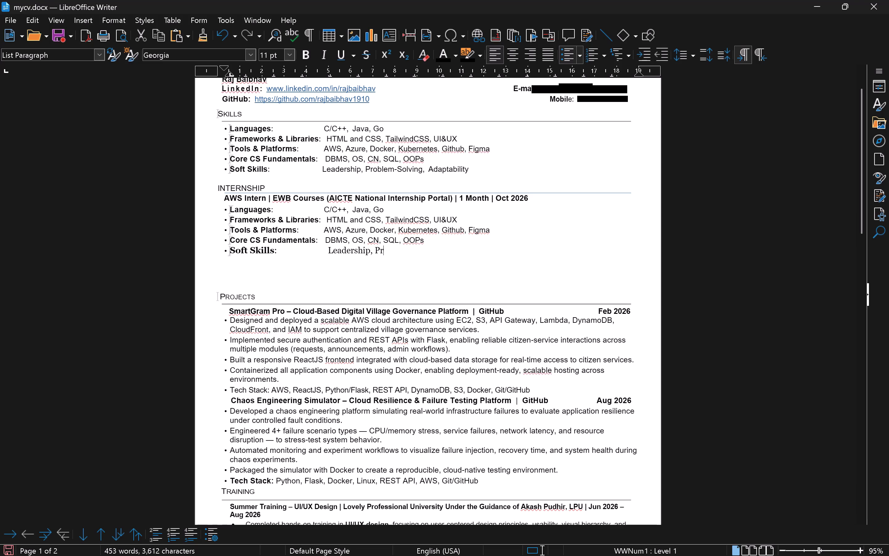
pyautogui.press('BackSpace')
pyautogui.press('BackSpace')
pyautogui.press('BackSpace')
pyautogui.press('BackSpace')
pyautogui.press('BackSpace')
pyautogui.press('BackSpace')
pyautogui.press('BackSpace')
pyautogui.press('BackSpace')
pyautogui.press('BackSpace')
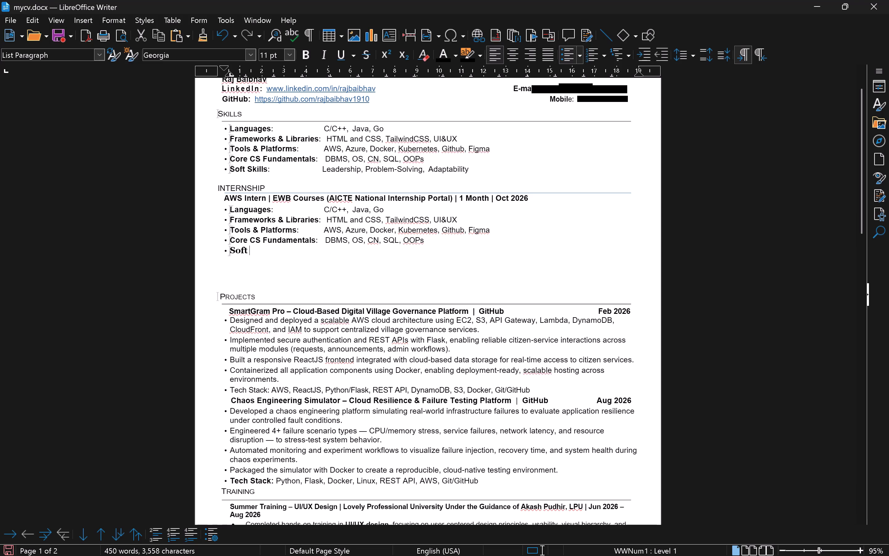
pyautogui.press('BackSpace')
pyautogui.press('BackSpace')
pyautogui.press('BackSpace')
pyautogui.press('BackSpace')
pyautogui.press('BackSpace')
pyautogui.press('BackSpace')
pyautogui.press('BackSpace')
pyautogui.press('BackSpace')
pyautogui.press('BackSpace')
pyautogui.press('BackSpace')
pyautogui.press('BackSpace')
pyautogui.press('BackSpace')
pyautogui.press('BackSpace')
pyautogui.press('BackSpace')
pyautogui.press('BackSpace')
pyautogui.press('BackSpace')
pyautogui.press('BackSpace')
pyautogui.press('BackSpace')
pyautogui.press('BackSpace')
pyautogui.press('BackSpace')
pyautogui.press('BackSpace')
pyautogui.press('BackSpace')
pyautogui.press('BackSpace')
pyautogui.press('BackSpace')
pyautogui.press('BackSpace')
pyautogui.press('BackSpace')
pyautogui.press('BackSpace')
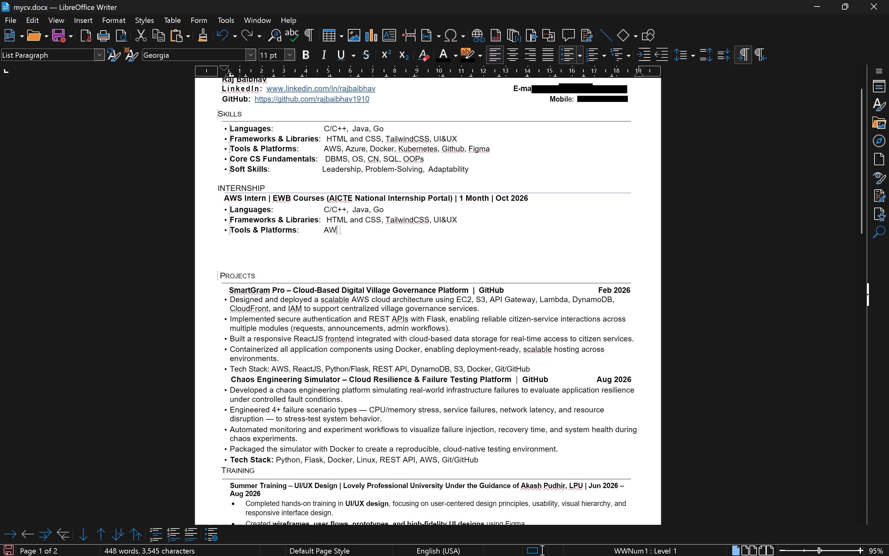
pyautogui.press('BackSpace')
pyautogui.press('BackSpace')
pyautogui.press('BackSpace')
pyautogui.press('BackSpace')
pyautogui.press('BackSpace')
pyautogui.press('BackSpace')
pyautogui.press('BackSpace')
pyautogui.press('BackSpace')
pyautogui.press('BackSpace')
pyautogui.press('BackSpace')
pyautogui.press('BackSpace')
pyautogui.press('BackSpace')
pyautogui.press('BackSpace')
pyautogui.press('BackSpace')
pyautogui.press('BackSpace')
pyautogui.press('BackSpace')
pyautogui.press('BackSpace')
pyautogui.press('BackSpace')
pyautogui.press('BackSpace')
pyautogui.press('BackSpace')
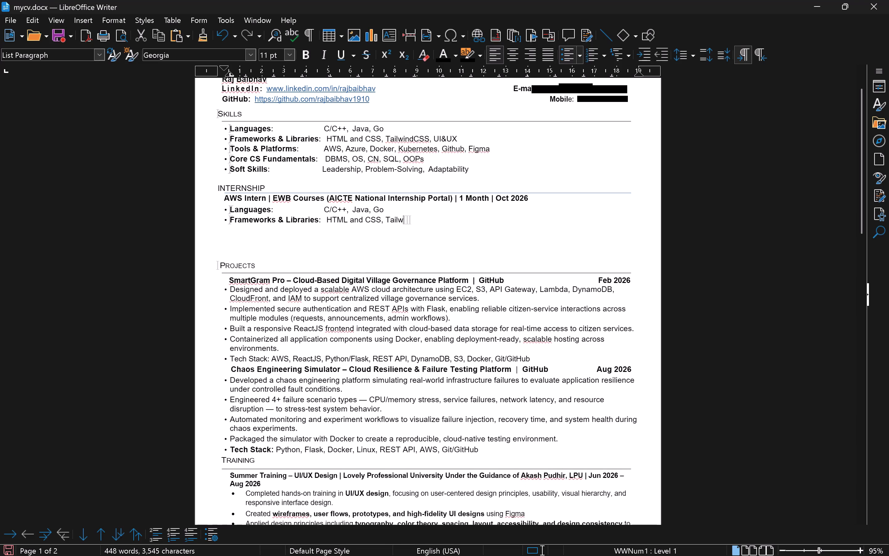
pyautogui.press('BackSpace')
pyautogui.press('BackSpace')
pyautogui.press('BackSpace')
pyautogui.press('BackSpace')
pyautogui.press('BackSpace')
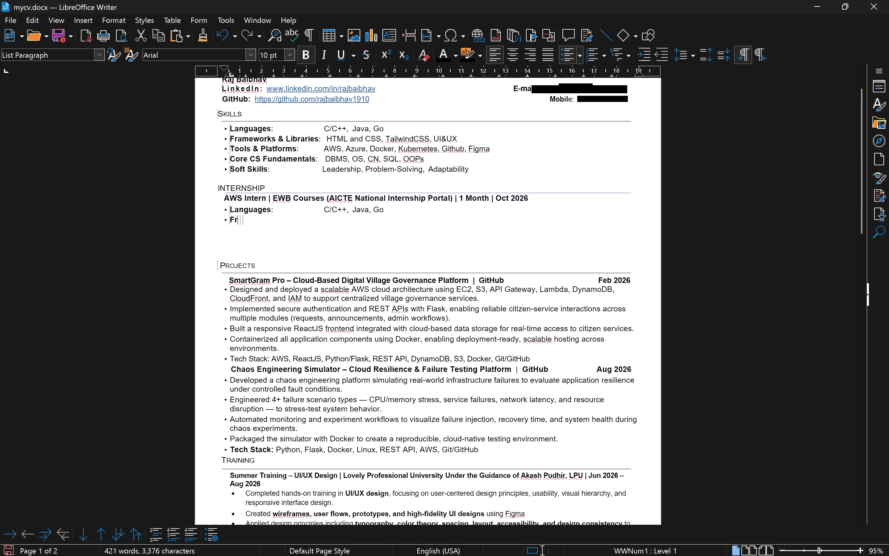
pyautogui.press('BackSpace')
pyautogui.press('BackSpace')
pyautogui.press('BackSpace')
pyautogui.press('BackSpace')
pyautogui.press('BackSpace')
pyautogui.press('BackSpace')
pyautogui.press('BackSpace')
pyautogui.press('BackSpace')
pyautogui.press('BackSpace')
pyautogui.press('BackSpace')
pyautogui.press('BackSpace')
pyautogui.press('BackSpace')
pyautogui.press('BackSpace')
pyautogui.press('BackSpace')
pyautogui.press('BackSpace')
pyautogui.press('BackSpace')
pyautogui.press('BackSpace')
pyautogui.press('BackSpace')
pyautogui.press('BackSpace')
pyautogui.press('BackSpace')
pyautogui.press('BackSpace')
pyautogui.press('BackSpace')
pyautogui.press('BackSpace')
pyautogui.press('BackSpace')
pyautogui.press('BackSpace')
pyautogui.press('BackSpace')
pyautogui.press('BackSpace')
pyautogui.press('BackSpace')
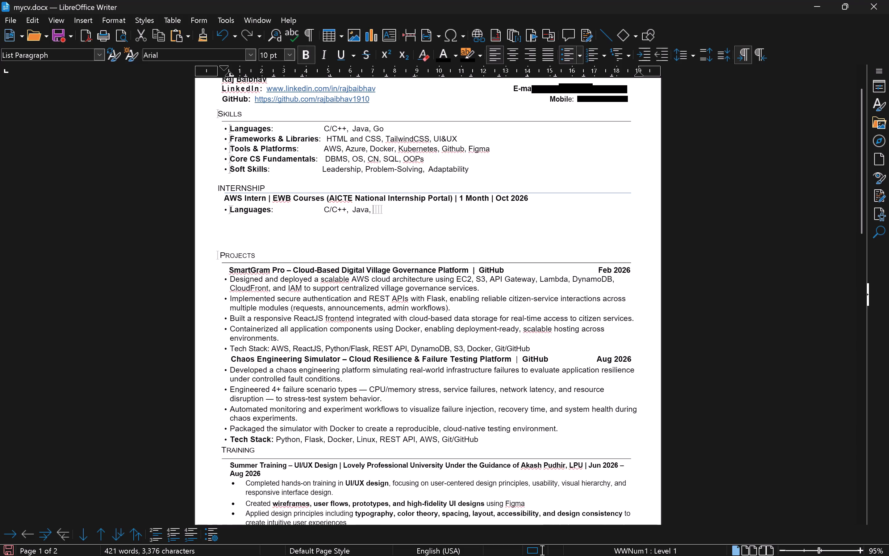
pyautogui.press('BackSpace')
pyautogui.press('BackSpace')
pyautogui.press('BackSpace')
pyautogui.press('BackSpace')
pyautogui.press('BackSpace')
pyautogui.press('BackSpace')
pyautogui.press('BackSpace')
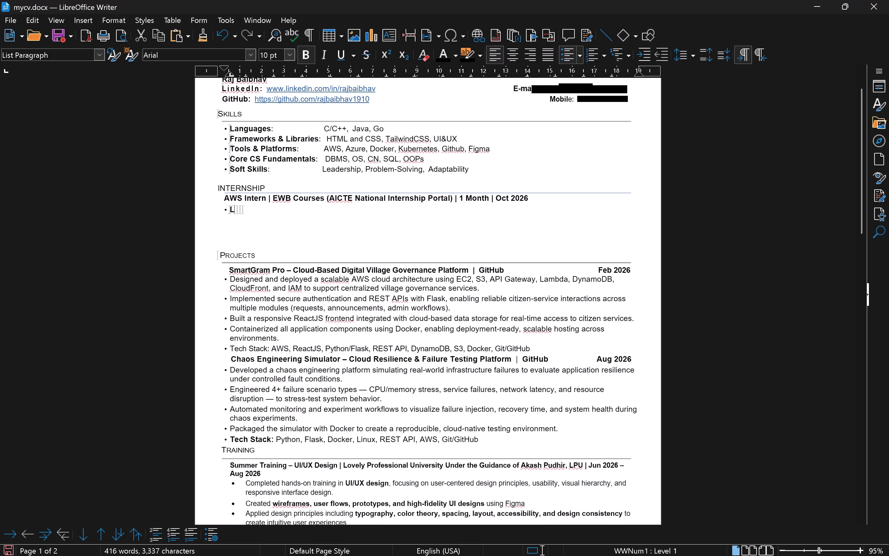
pyautogui.press('BackSpace')
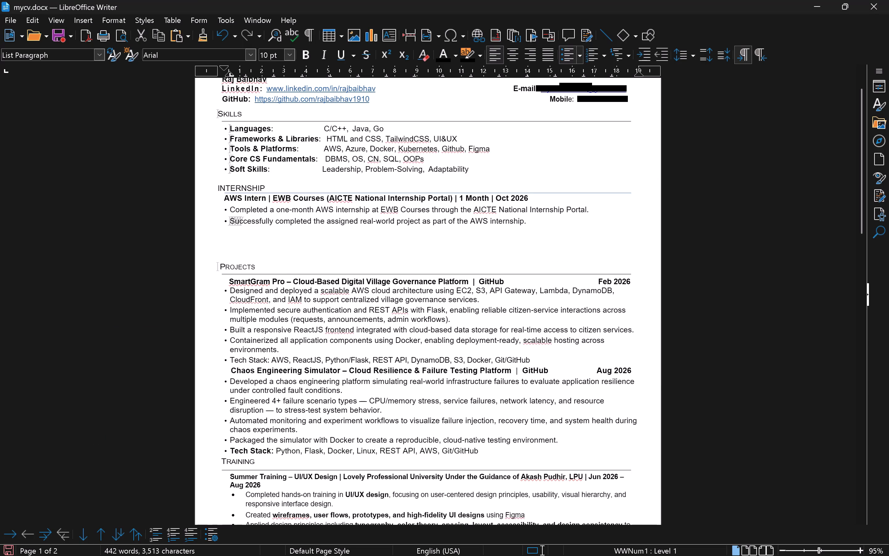
pyautogui.press('Return')
pyautogui.hotkey('ctrl', 'v')
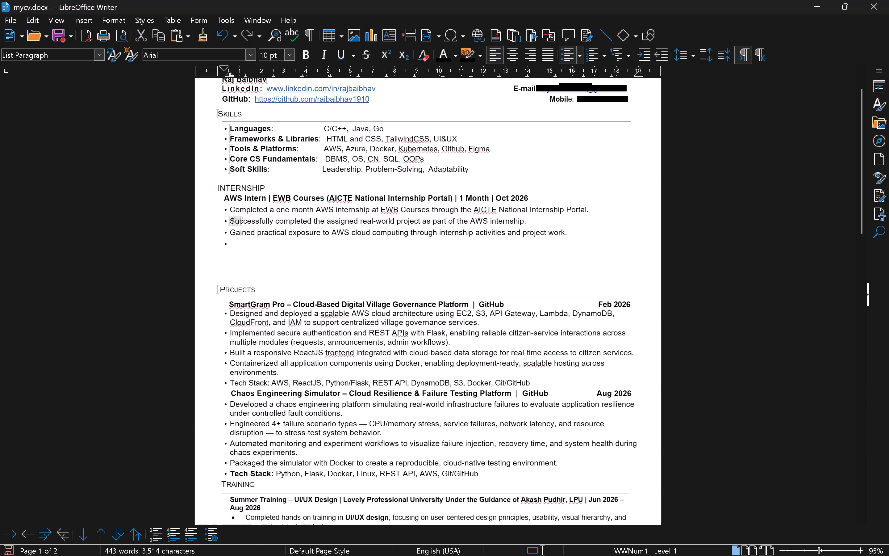
pyautogui.press('BackSpace')
pyautogui.press('BackSpace')
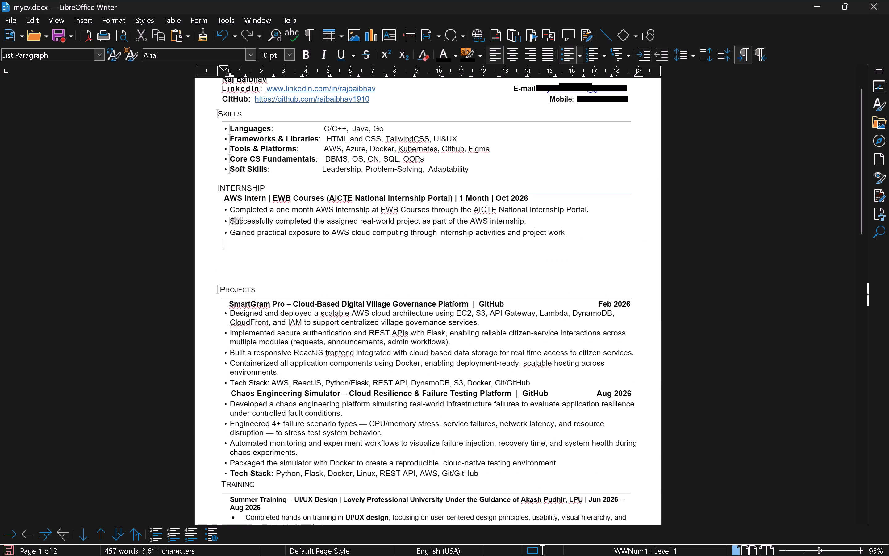
# Remove the surplus empty lines between the last Internship bullet and the Projects heading.
pyautogui.click(218, 287)
pyautogui.press('BackSpace')
pyautogui.press('BackSpace')
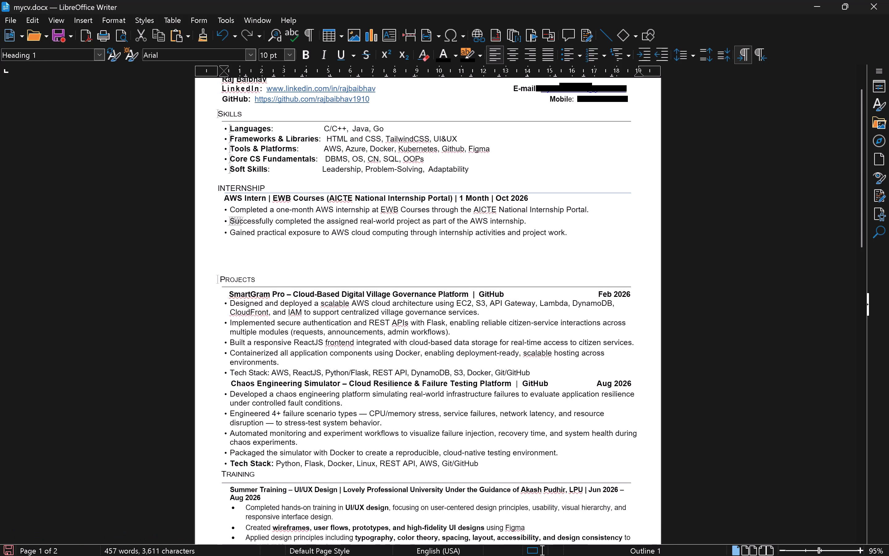
pyautogui.press('BackSpace')
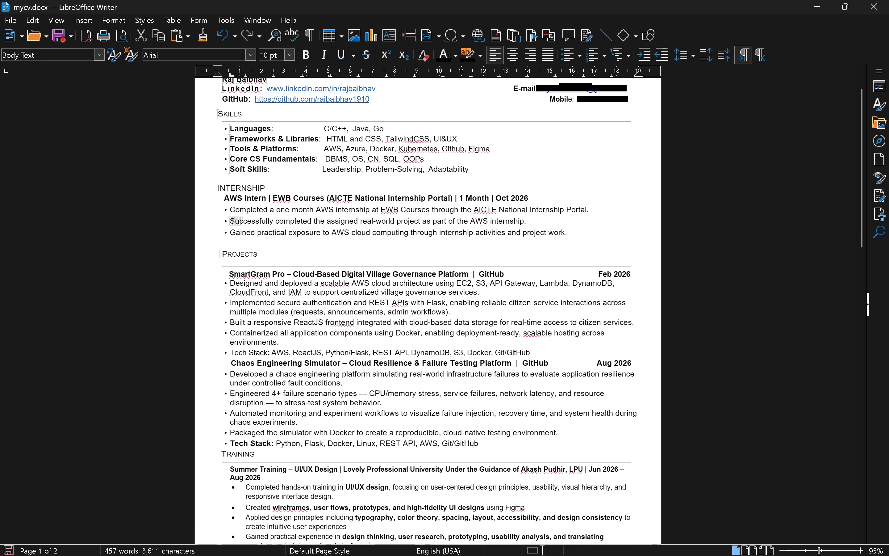
# Insert a line break after the INTERNSHIP heading to add space above the AWS Intern title line.
pyautogui.click(269, 185)
pyautogui.press('Return')
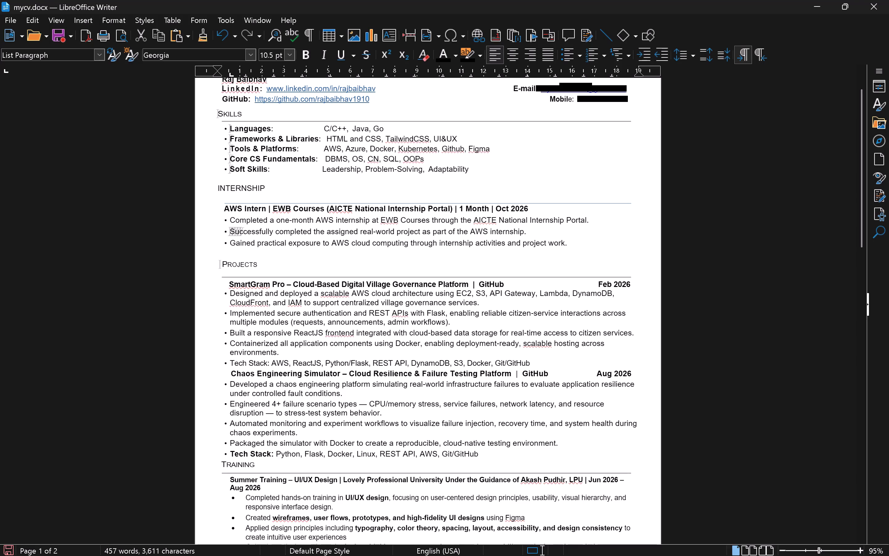
pyautogui.press('BackSpace')
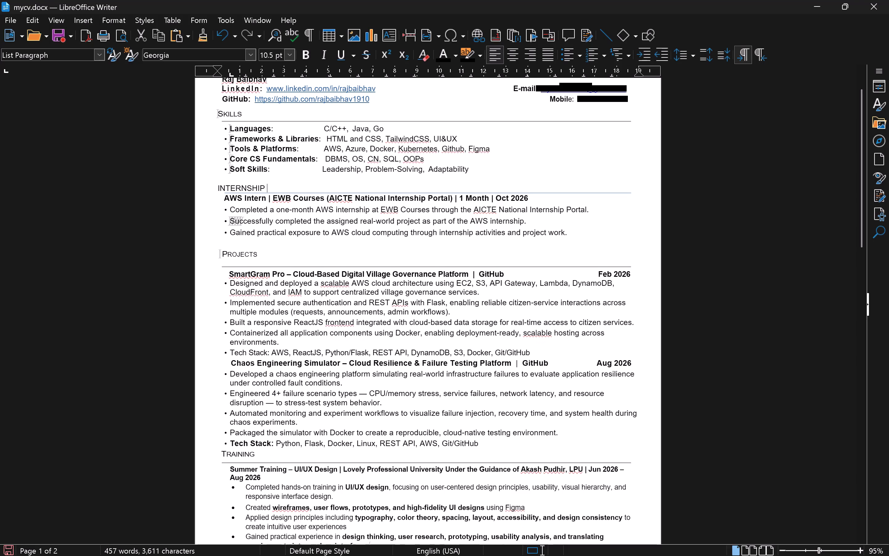
pyautogui.hotkey('shift', 'Return')
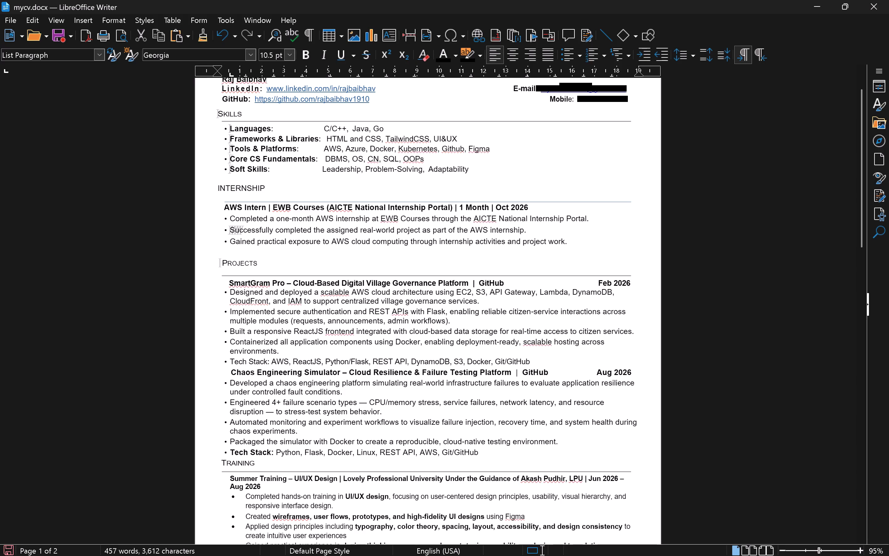
# Remove the AWS Intern title line's indent and add five leading spaces to align it with the SmartGram Pro title.
pyautogui.click(220, 204)
pyautogui.press('Return')
pyautogui.press('BackSpace')
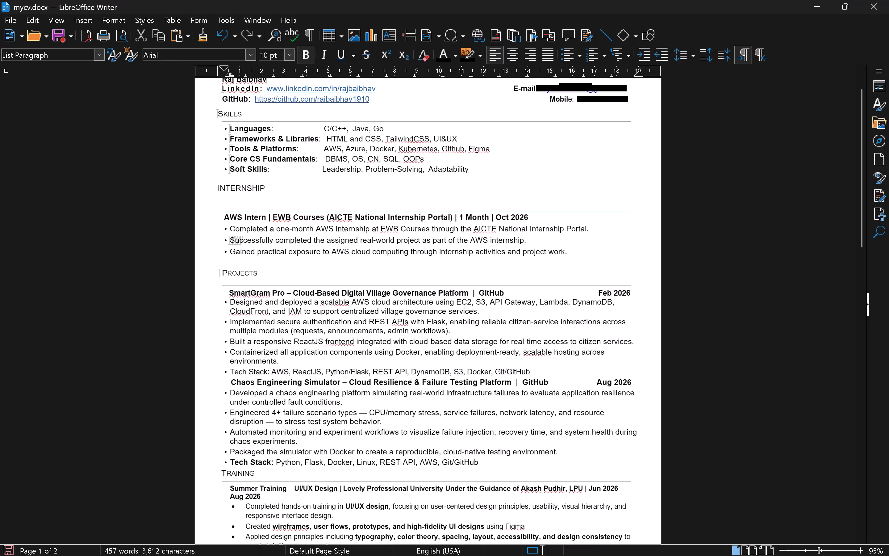
pyautogui.press('BackSpace')
pyautogui.press('BackSpace')
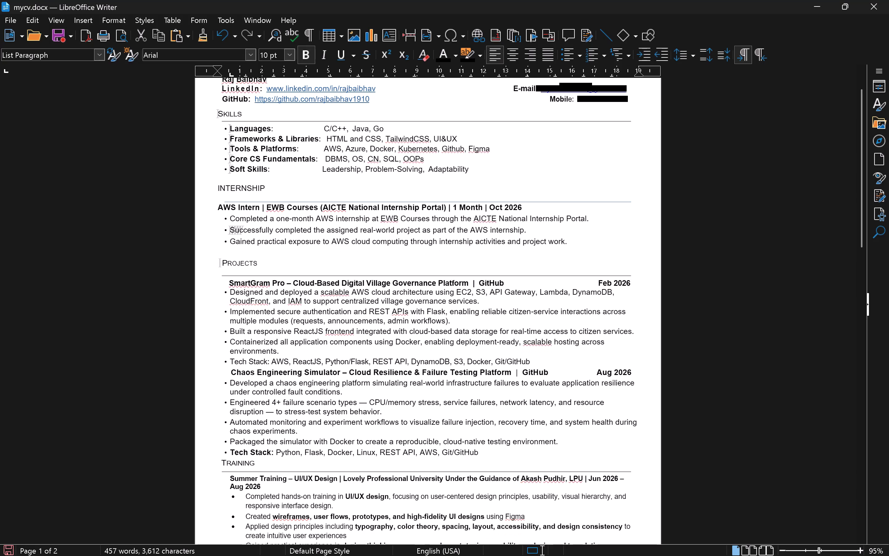
pyautogui.press('space')
pyautogui.press('space')
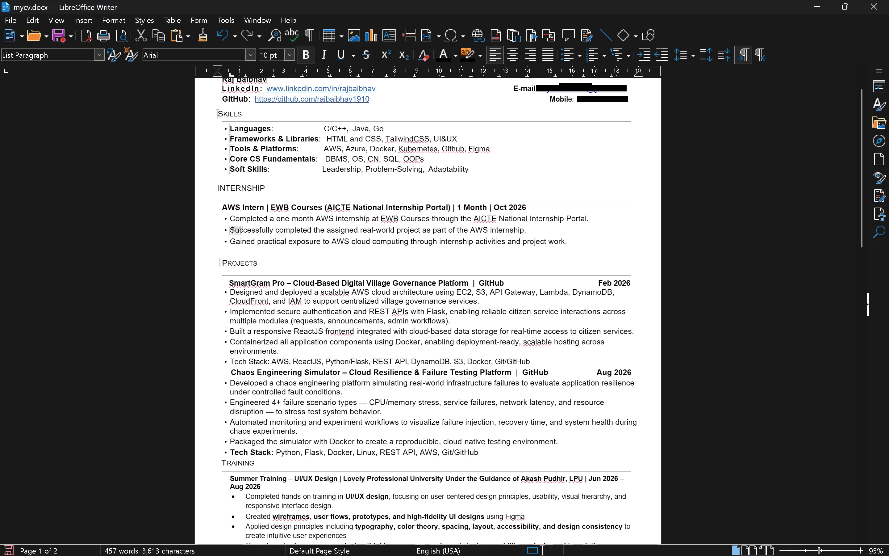
pyautogui.press('BackSpace')
pyautogui.press('space')
pyautogui.press('space')
pyautogui.press('space')
pyautogui.press('space')
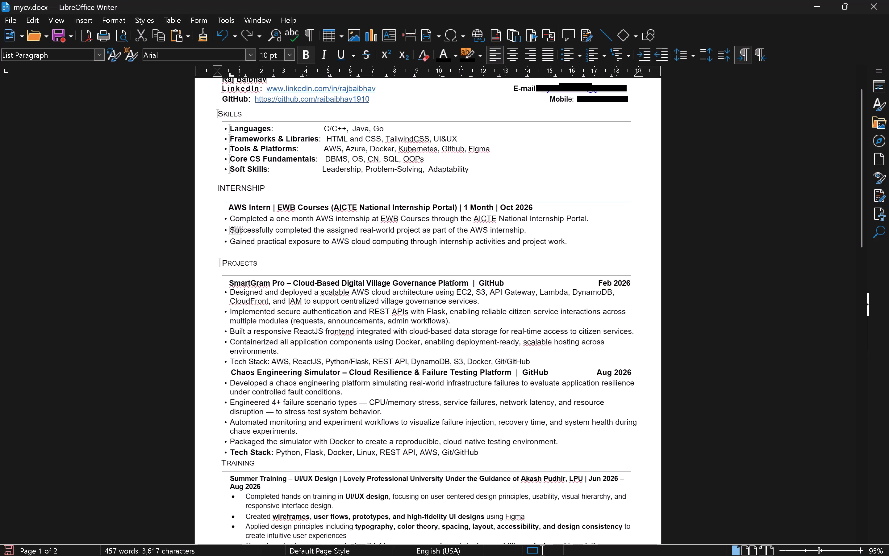
# Move the Internship divider line up so it sits directly beneath the INTERNSHIP heading.
pyautogui.click(618, 201)
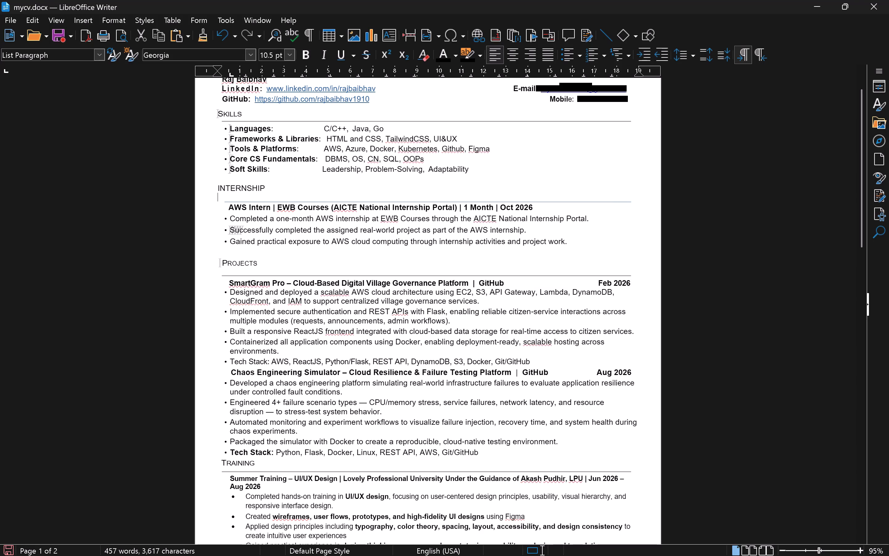
pyautogui.click(627, 200)
pyautogui.click(631, 201)
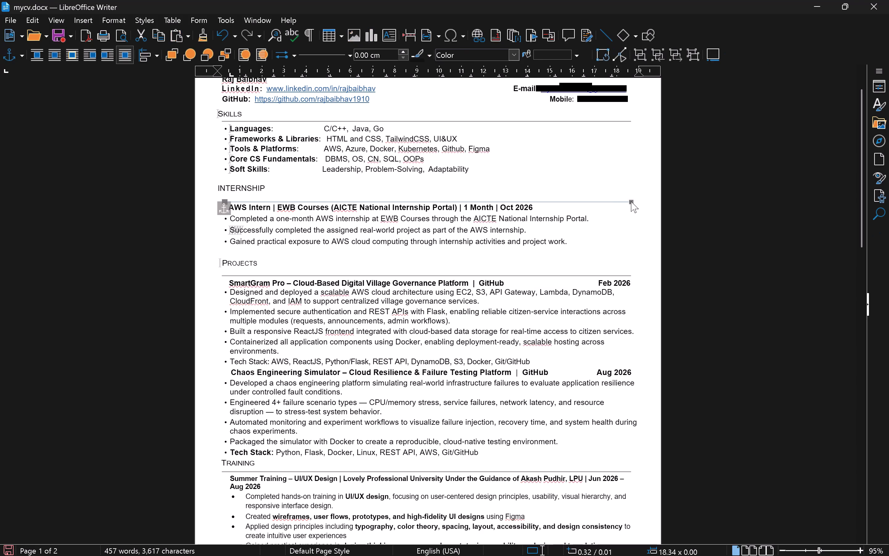
pyautogui.press('Up')
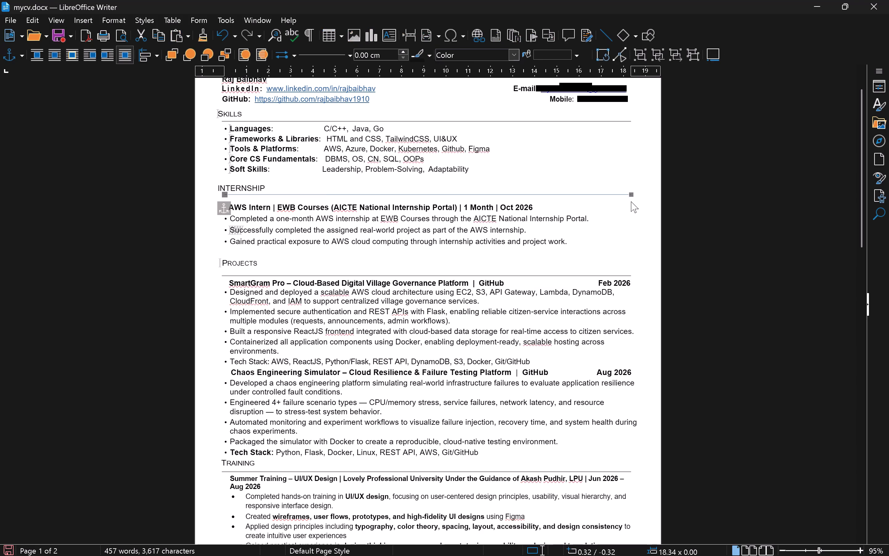
pyautogui.click(318, 182)
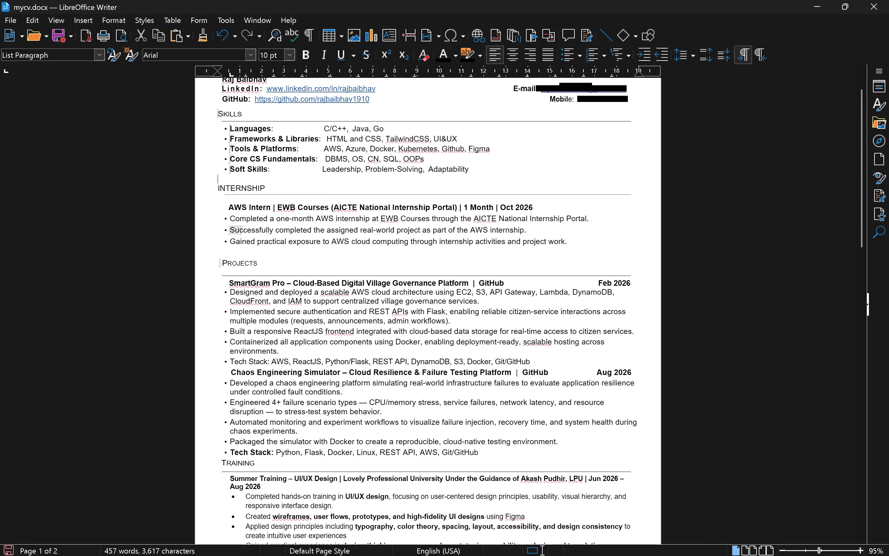
# Shift the left end of the Internship divider slightly inward and down, making the line about 18.3 cm wide.
pyautogui.click(227, 194)
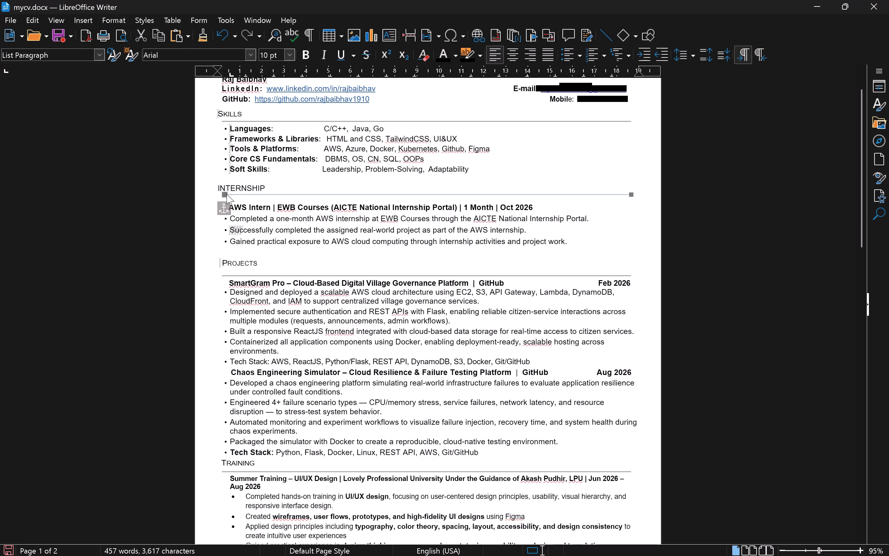
pyautogui.click(227, 194)
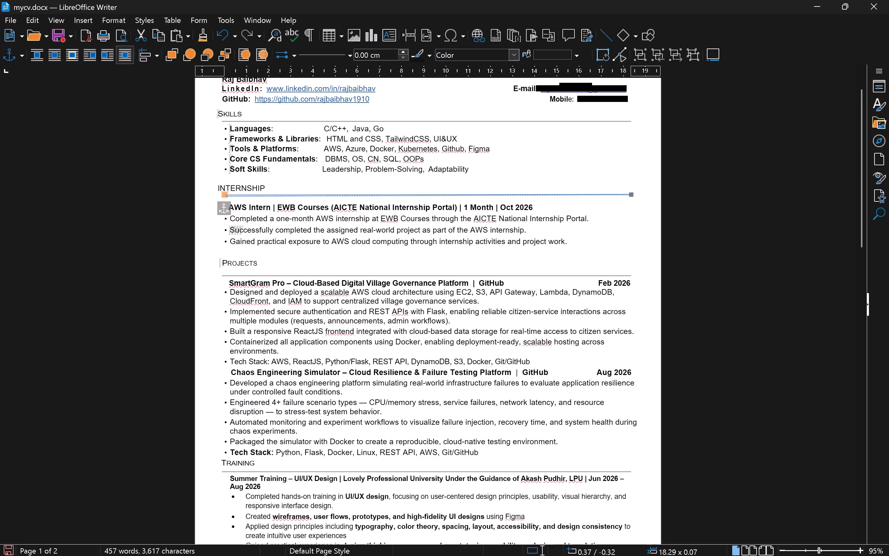
pyautogui.click(674, 272)
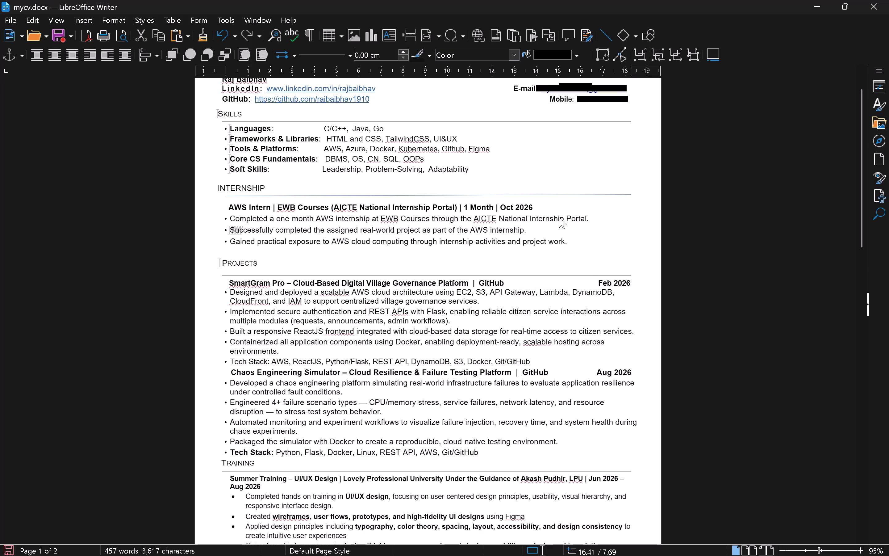
# Level the Internship divider by moving its right end down and outward, making the line about 18.5 cm wide.
pyautogui.click(630, 193)
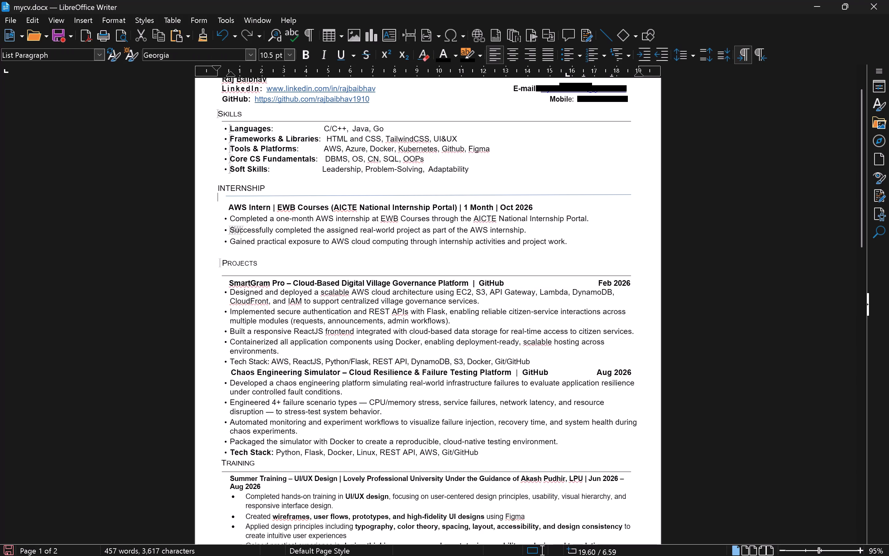
pyautogui.click(629, 192)
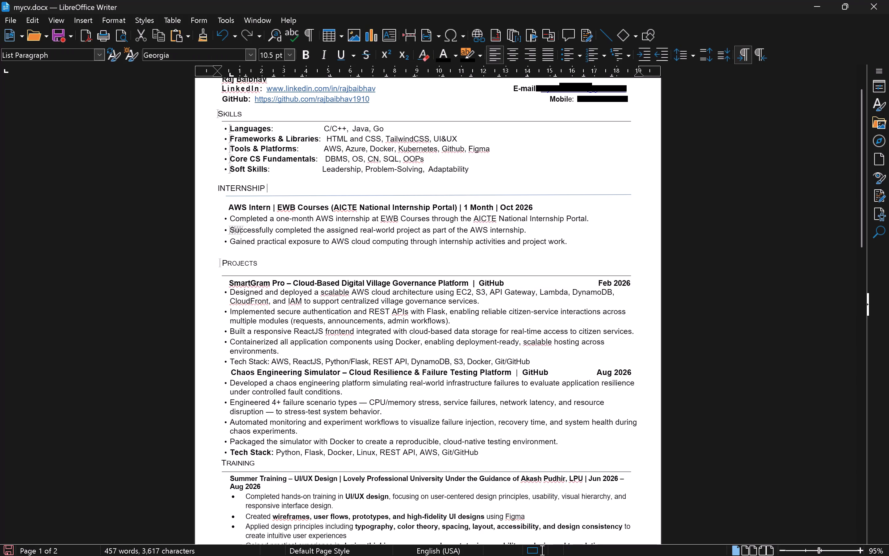
pyautogui.click(632, 194)
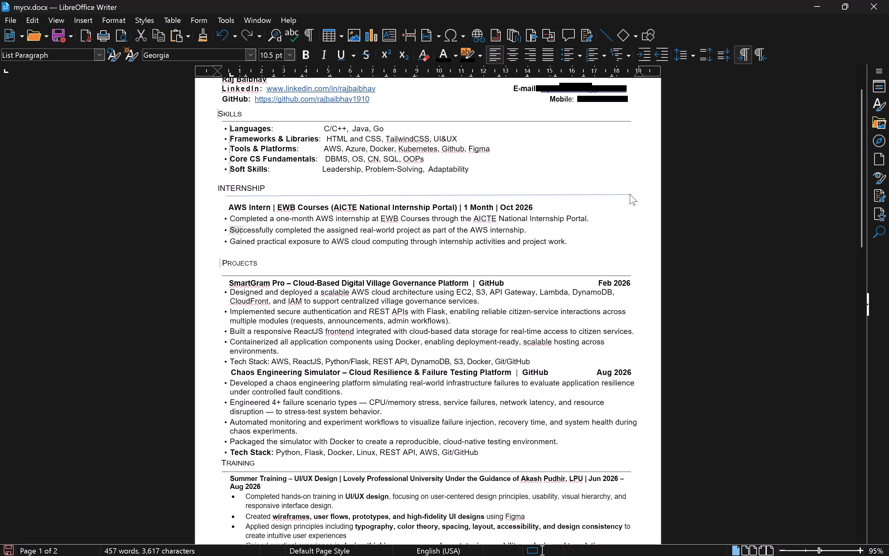
pyautogui.click(630, 194)
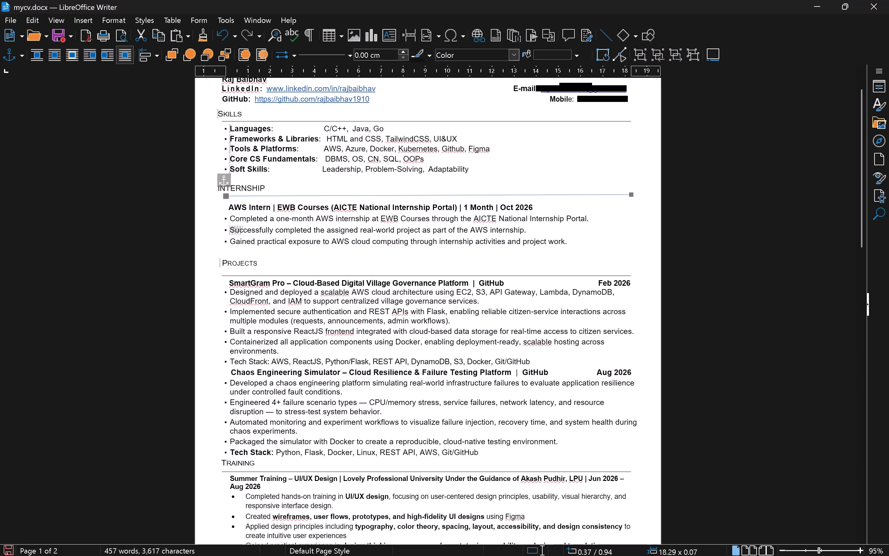
pyautogui.moveTo(631, 196); pyautogui.dragTo(632, 197)
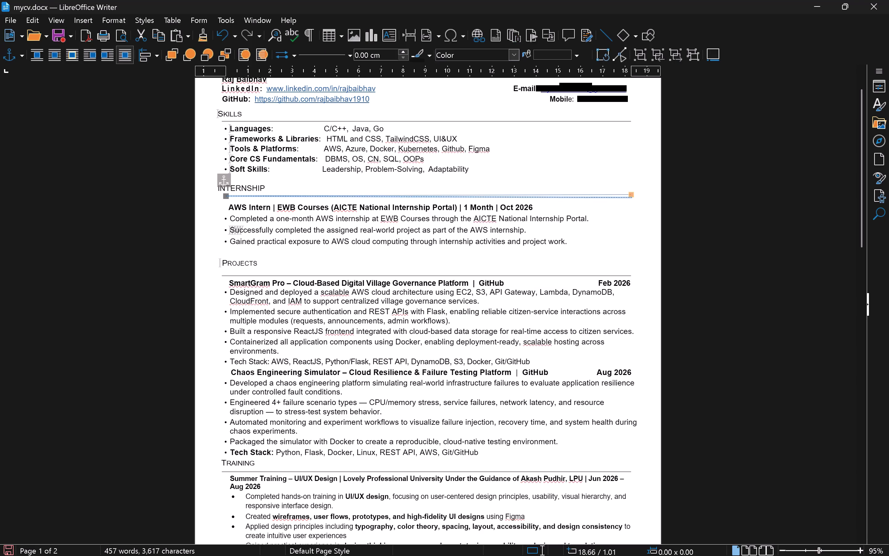
pyautogui.moveTo(632, 197); pyautogui.dragTo(634, 197)
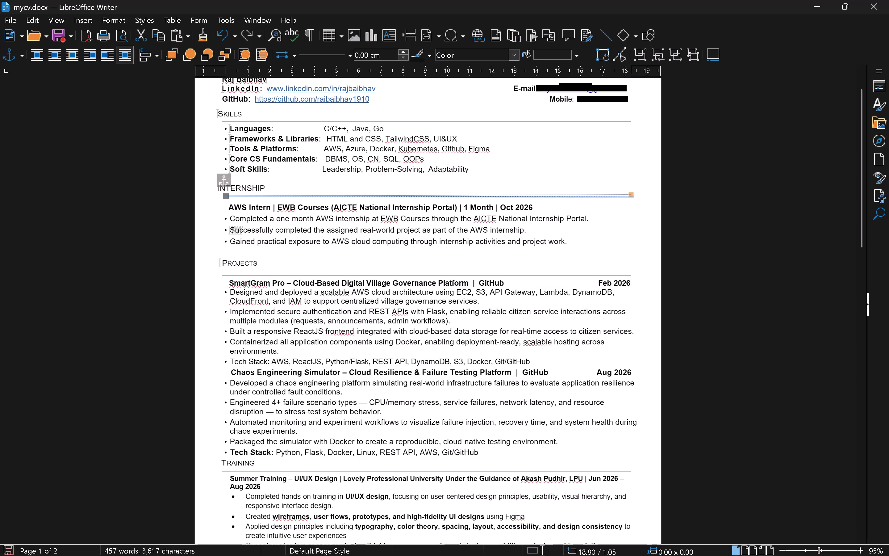
pyautogui.moveTo(634, 197); pyautogui.dragTo(635, 196)
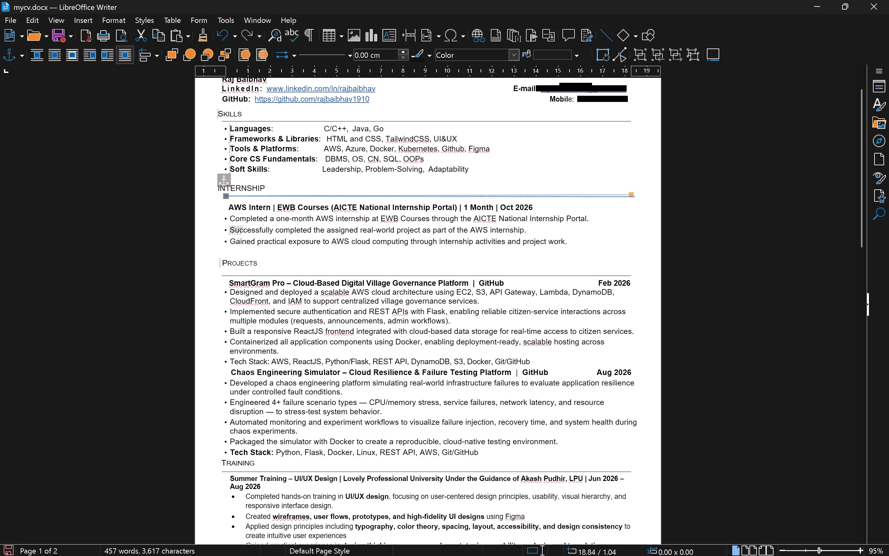
pyautogui.moveTo(635, 196); pyautogui.dragTo(635, 195)
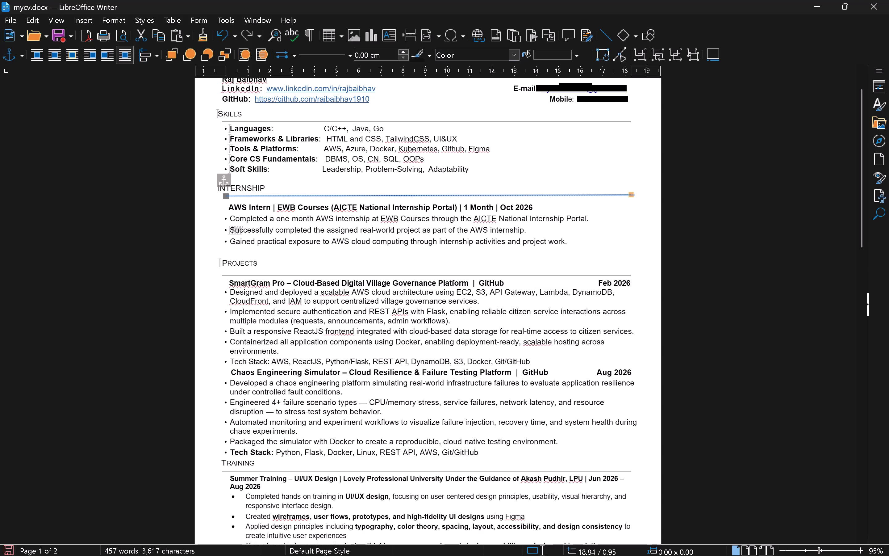
pyautogui.moveTo(635, 195); pyautogui.dragTo(635, 197)
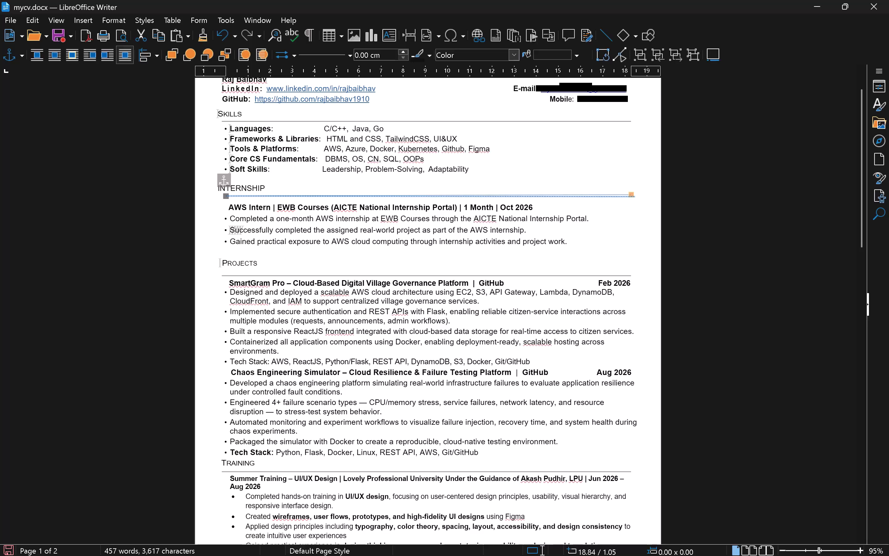
pyautogui.moveTo(635, 197); pyautogui.dragTo(636, 196)
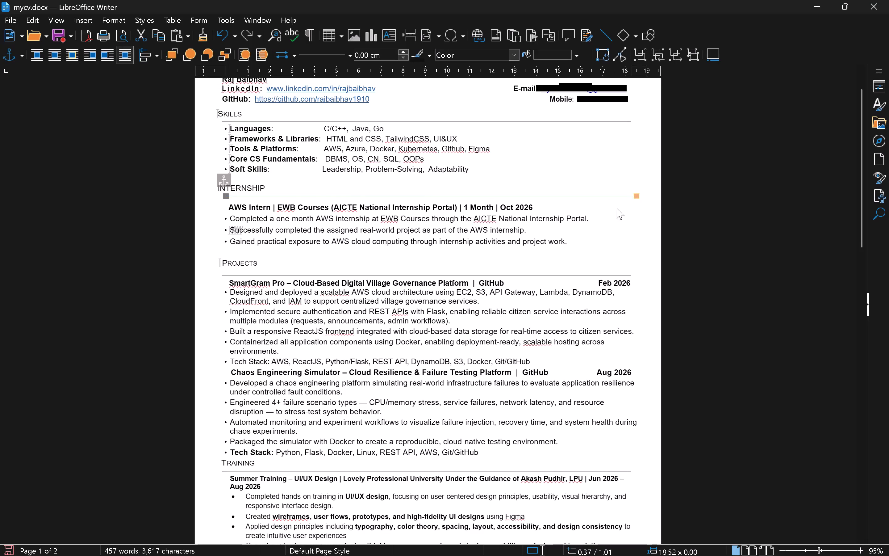
pyautogui.click(610, 216)
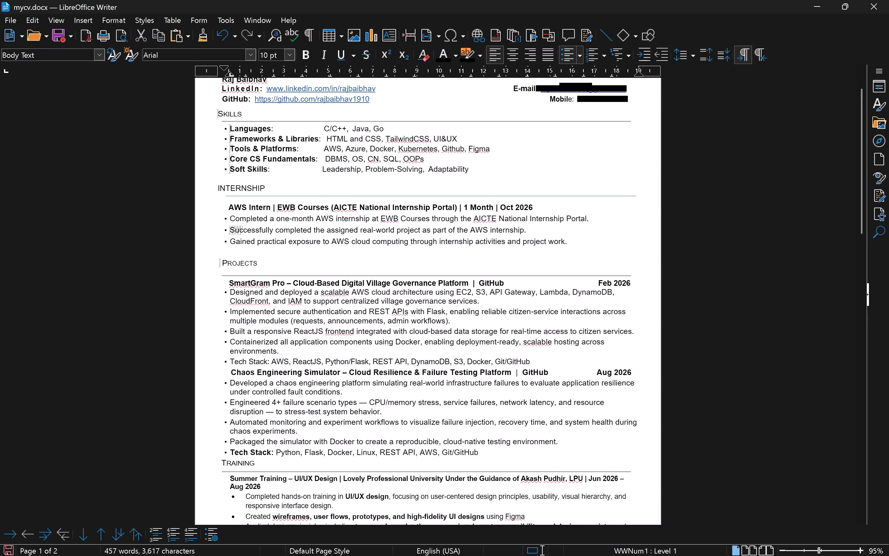
# Nudge the left end of the Internship divider slightly further inward and down.
pyautogui.click(225, 195)
pyautogui.click(228, 196)
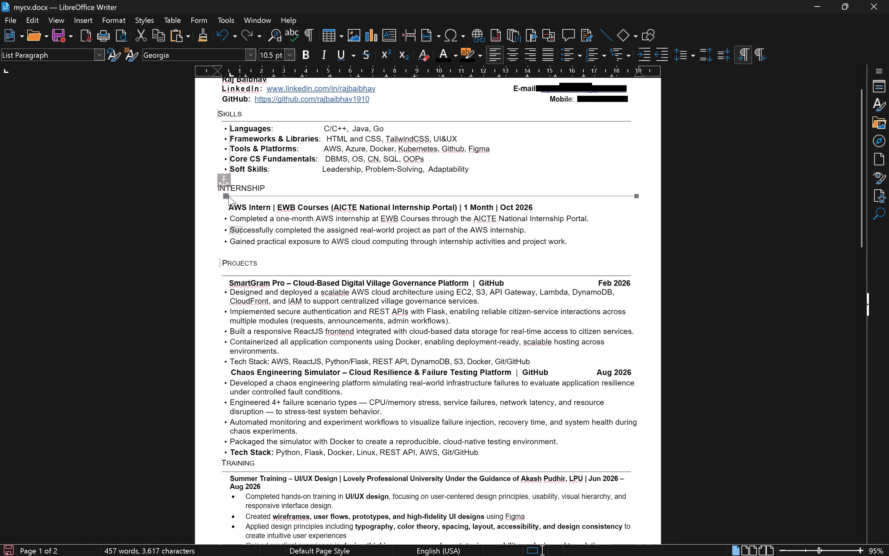
pyautogui.click(226, 196)
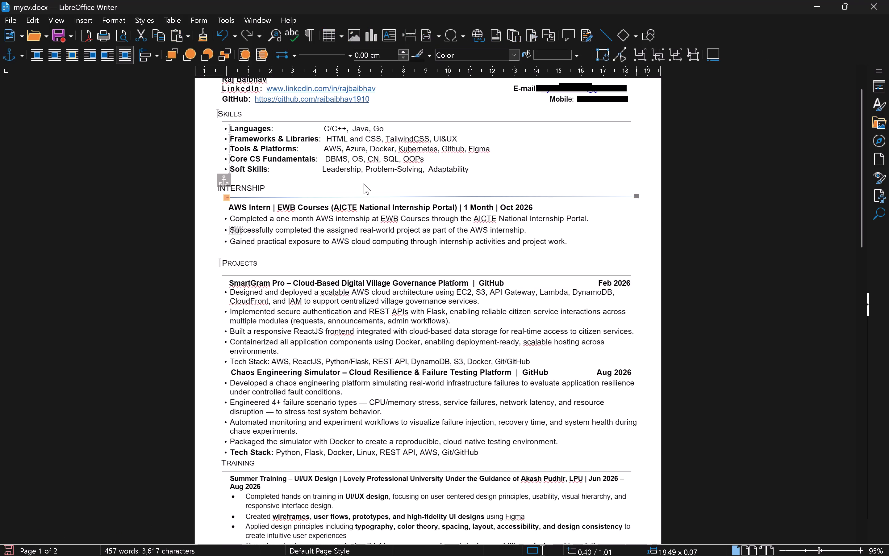
pyautogui.click(501, 168)
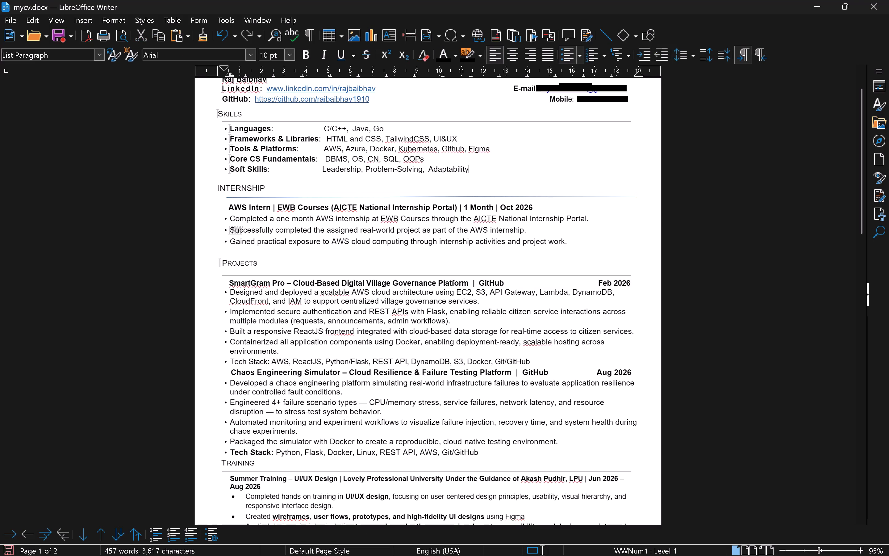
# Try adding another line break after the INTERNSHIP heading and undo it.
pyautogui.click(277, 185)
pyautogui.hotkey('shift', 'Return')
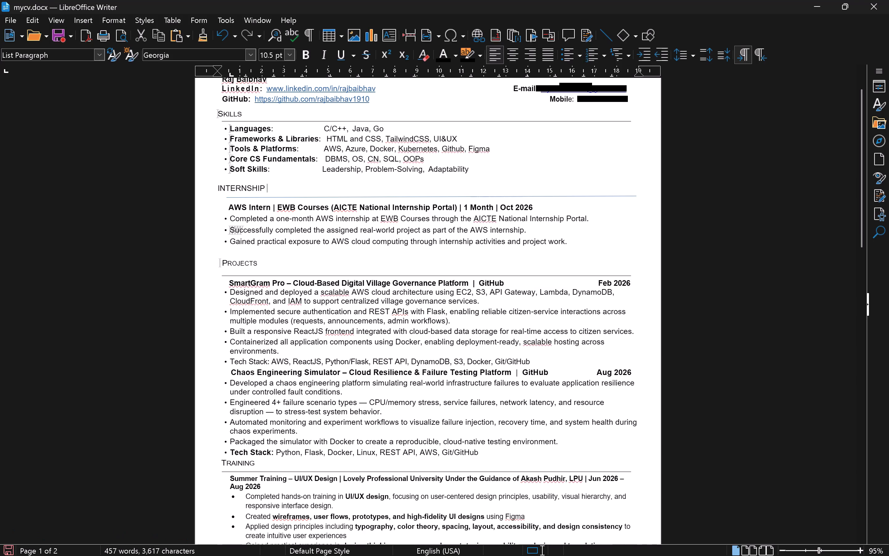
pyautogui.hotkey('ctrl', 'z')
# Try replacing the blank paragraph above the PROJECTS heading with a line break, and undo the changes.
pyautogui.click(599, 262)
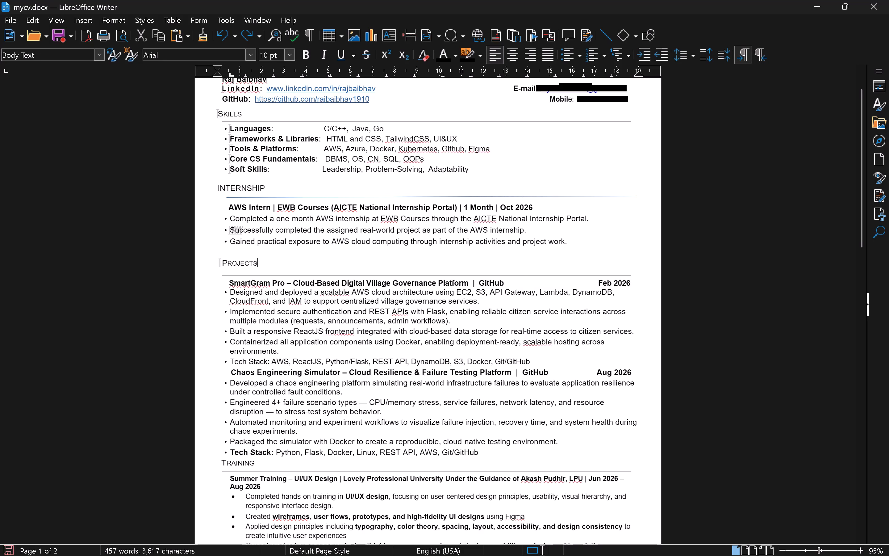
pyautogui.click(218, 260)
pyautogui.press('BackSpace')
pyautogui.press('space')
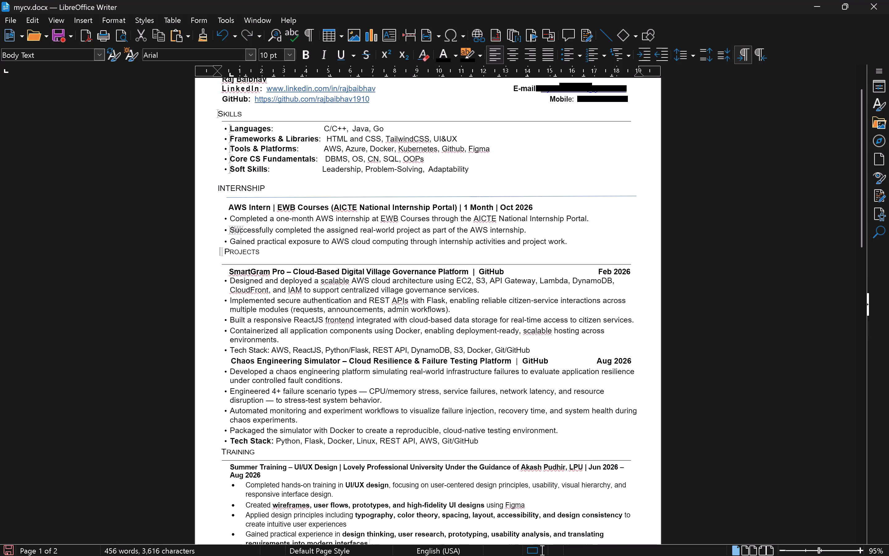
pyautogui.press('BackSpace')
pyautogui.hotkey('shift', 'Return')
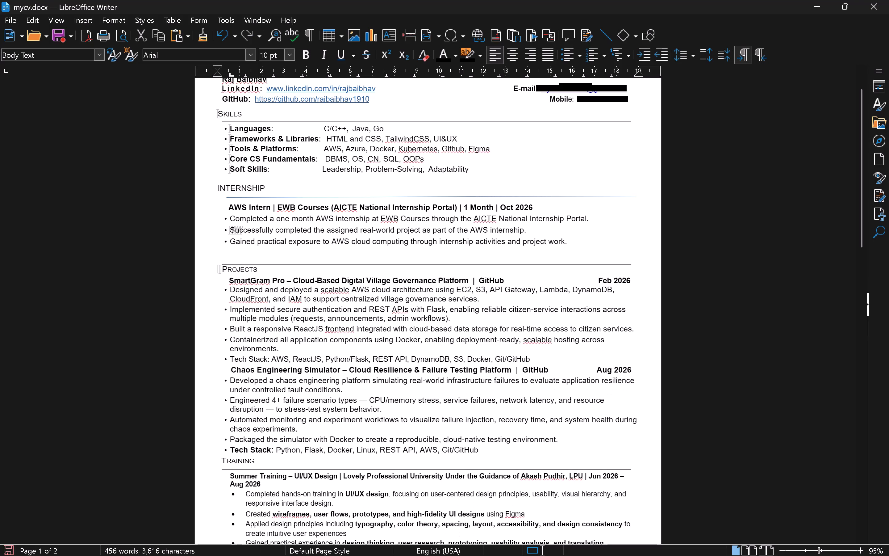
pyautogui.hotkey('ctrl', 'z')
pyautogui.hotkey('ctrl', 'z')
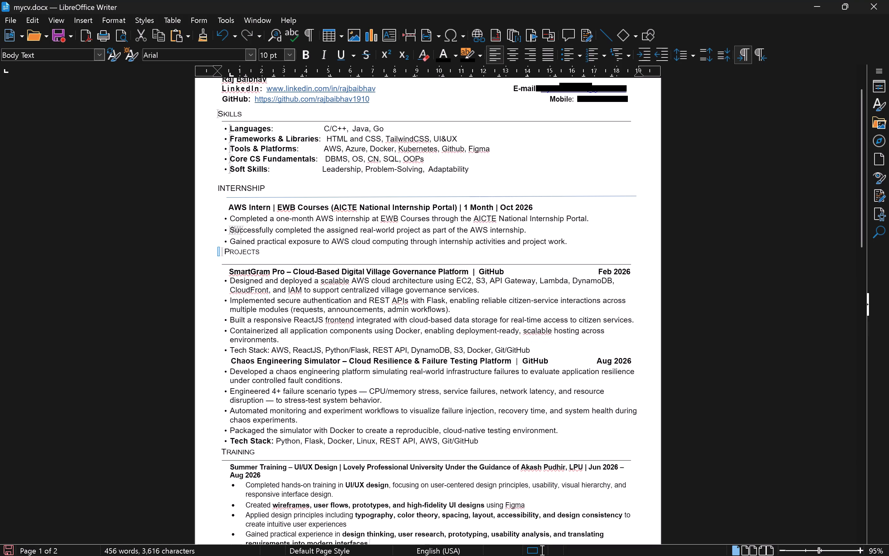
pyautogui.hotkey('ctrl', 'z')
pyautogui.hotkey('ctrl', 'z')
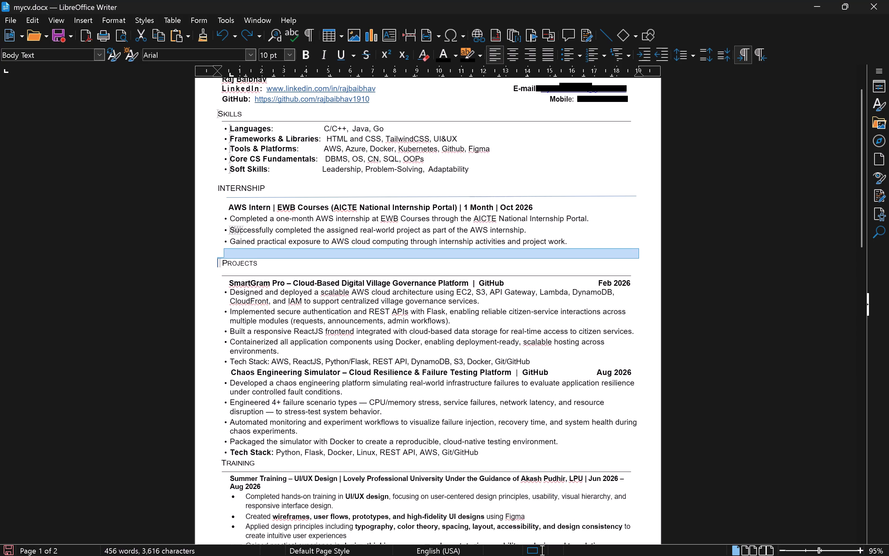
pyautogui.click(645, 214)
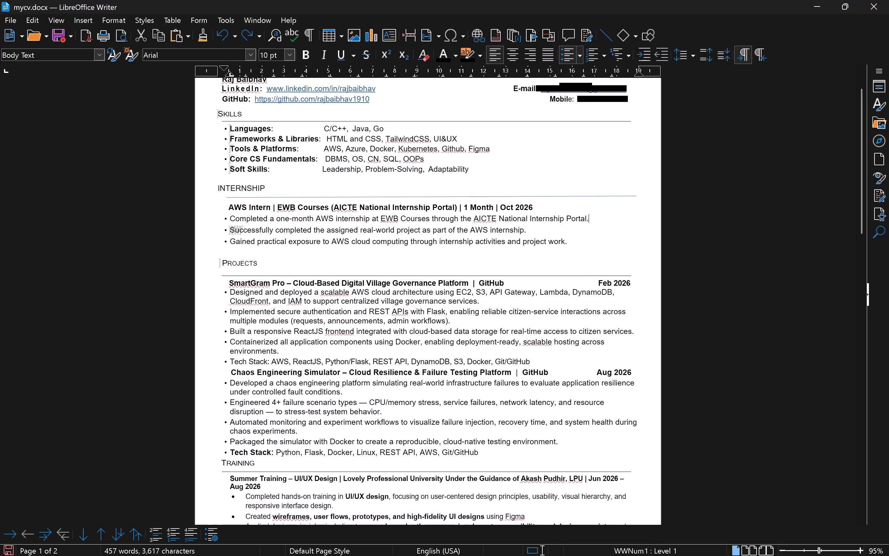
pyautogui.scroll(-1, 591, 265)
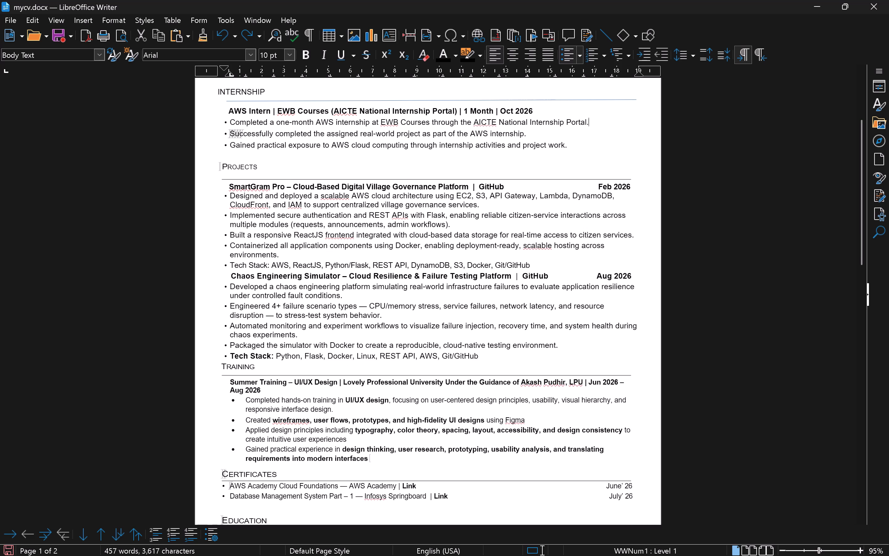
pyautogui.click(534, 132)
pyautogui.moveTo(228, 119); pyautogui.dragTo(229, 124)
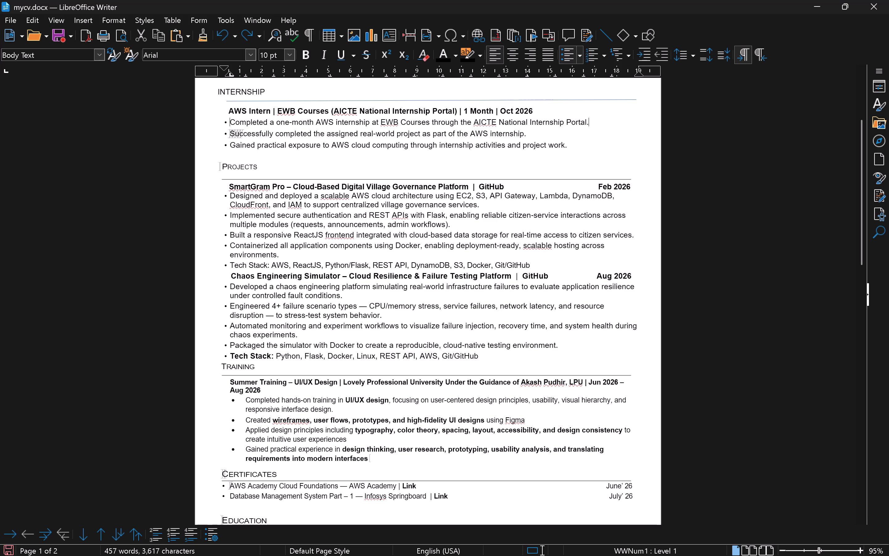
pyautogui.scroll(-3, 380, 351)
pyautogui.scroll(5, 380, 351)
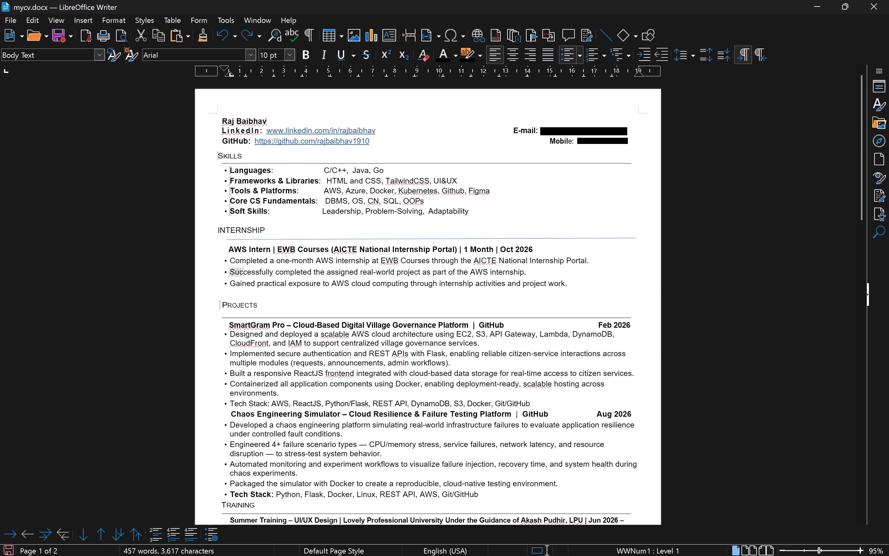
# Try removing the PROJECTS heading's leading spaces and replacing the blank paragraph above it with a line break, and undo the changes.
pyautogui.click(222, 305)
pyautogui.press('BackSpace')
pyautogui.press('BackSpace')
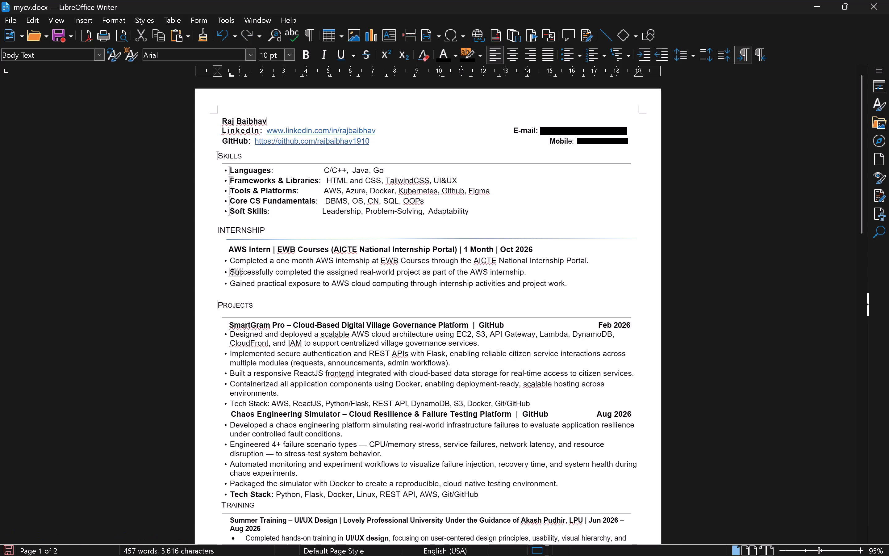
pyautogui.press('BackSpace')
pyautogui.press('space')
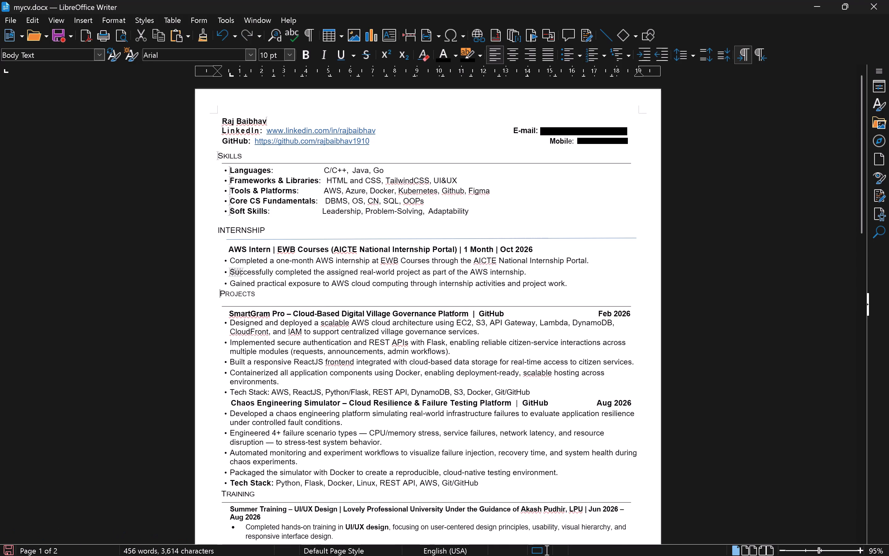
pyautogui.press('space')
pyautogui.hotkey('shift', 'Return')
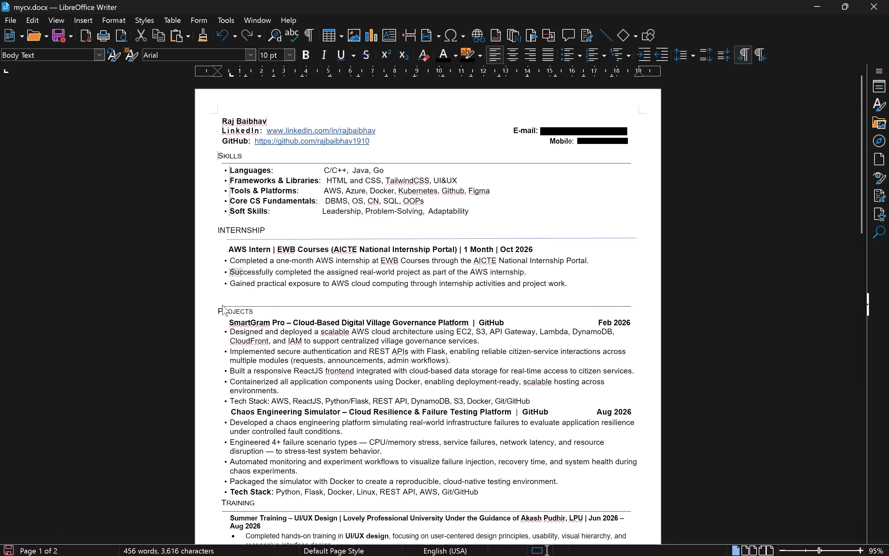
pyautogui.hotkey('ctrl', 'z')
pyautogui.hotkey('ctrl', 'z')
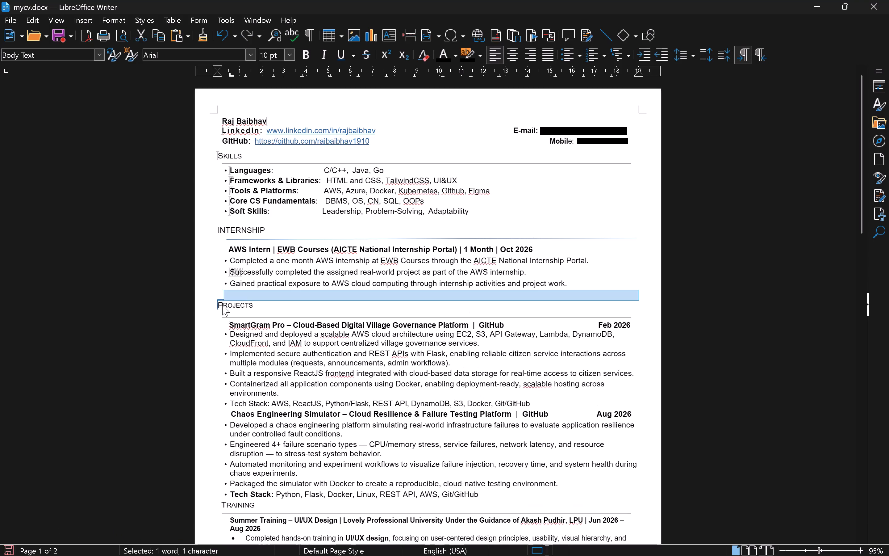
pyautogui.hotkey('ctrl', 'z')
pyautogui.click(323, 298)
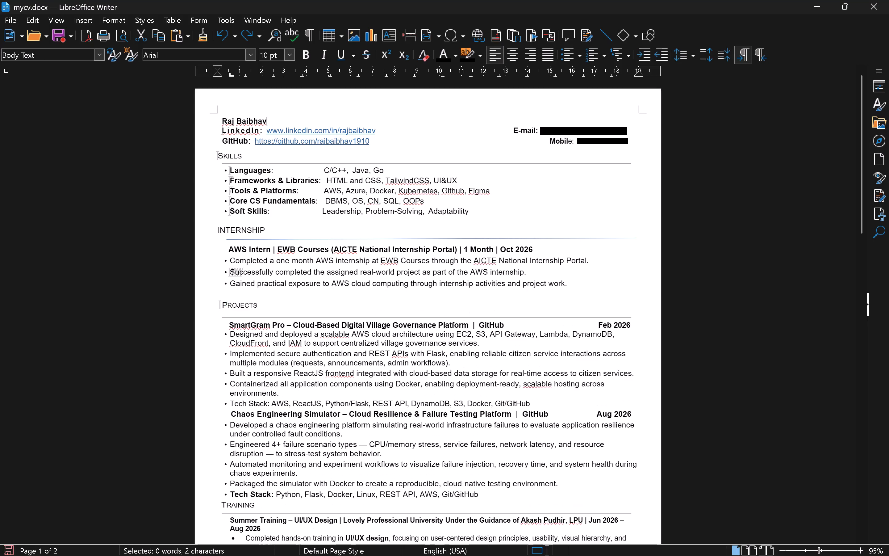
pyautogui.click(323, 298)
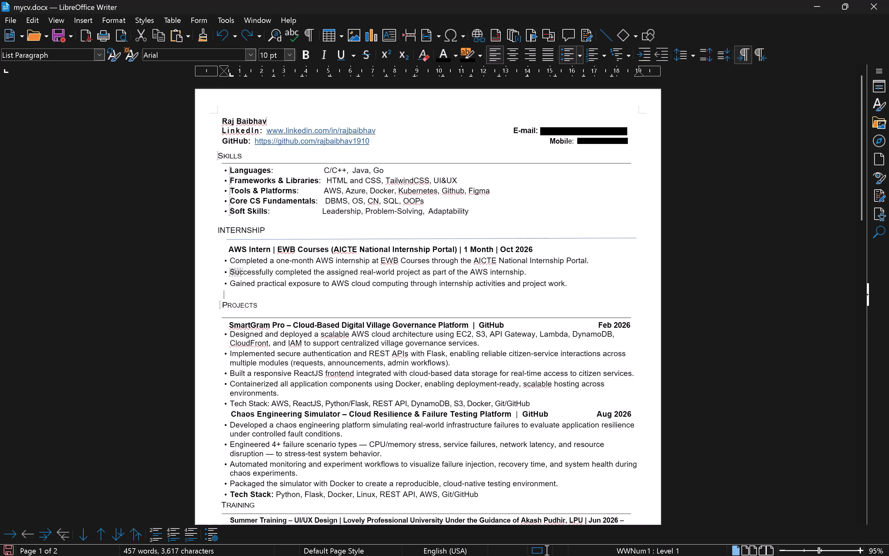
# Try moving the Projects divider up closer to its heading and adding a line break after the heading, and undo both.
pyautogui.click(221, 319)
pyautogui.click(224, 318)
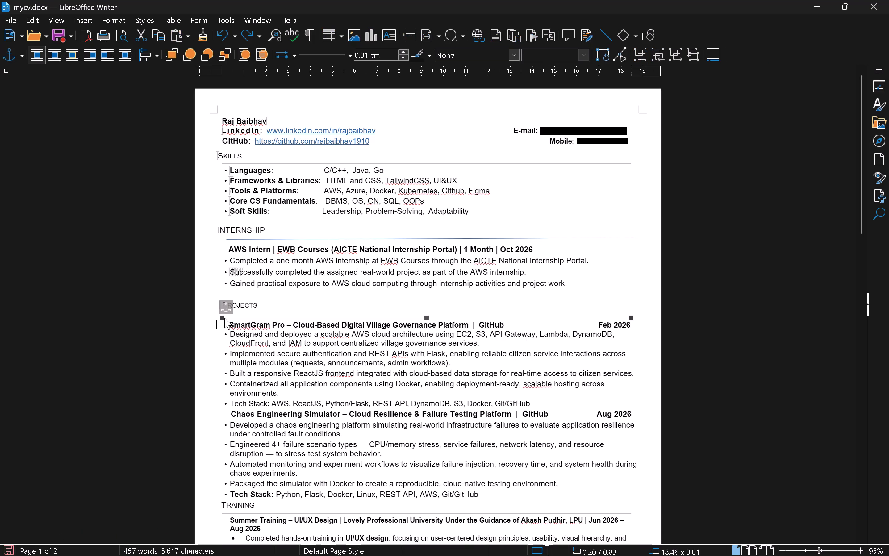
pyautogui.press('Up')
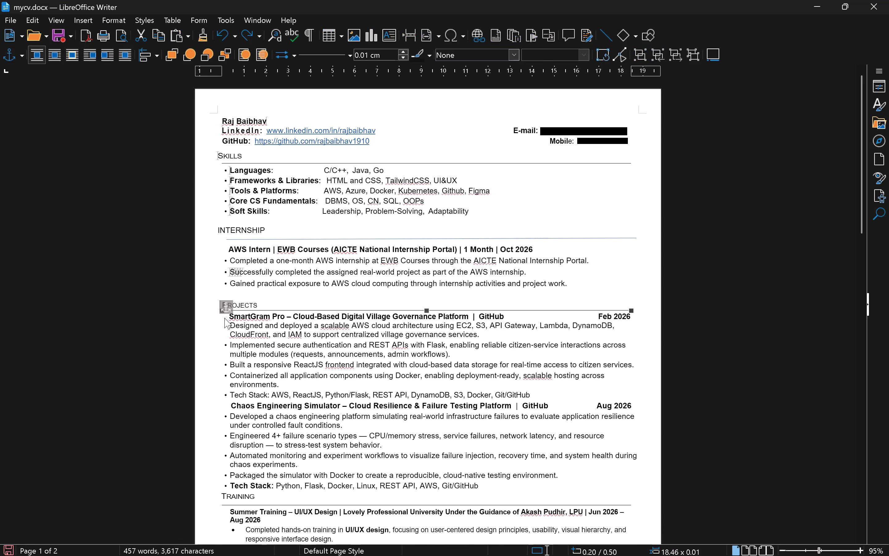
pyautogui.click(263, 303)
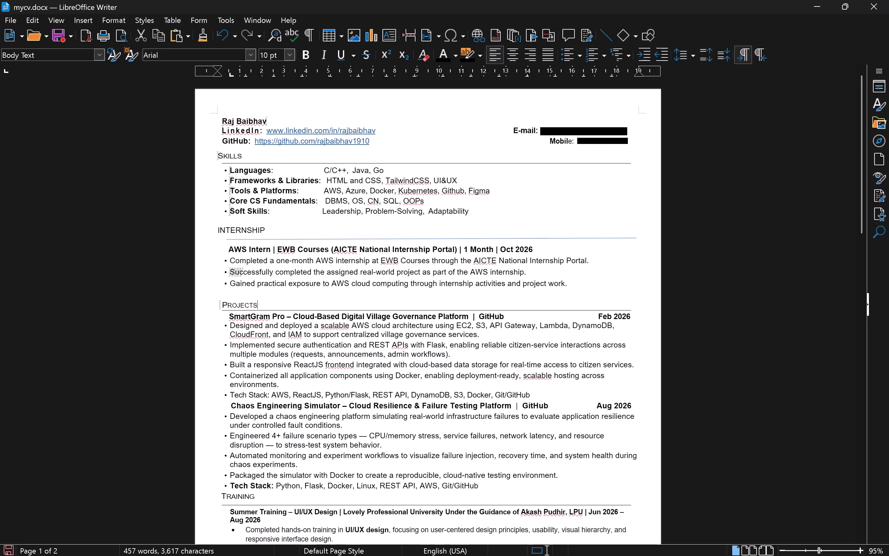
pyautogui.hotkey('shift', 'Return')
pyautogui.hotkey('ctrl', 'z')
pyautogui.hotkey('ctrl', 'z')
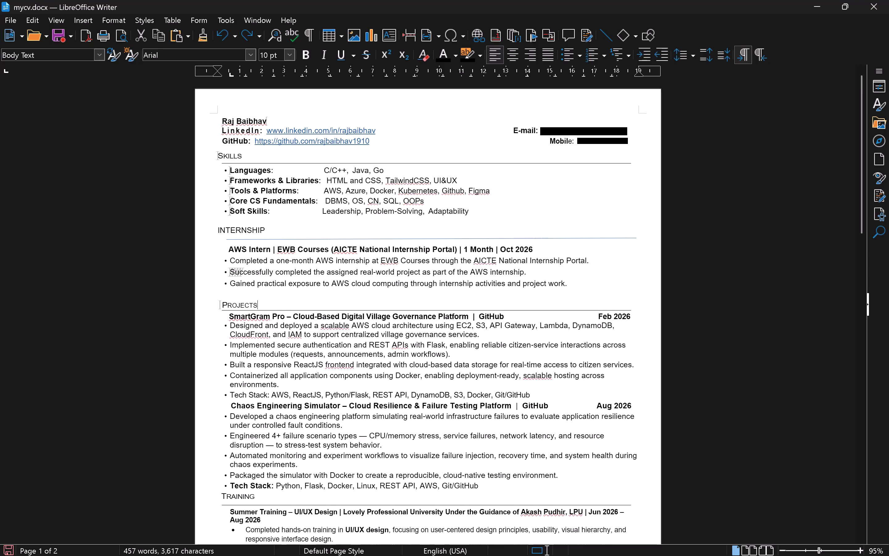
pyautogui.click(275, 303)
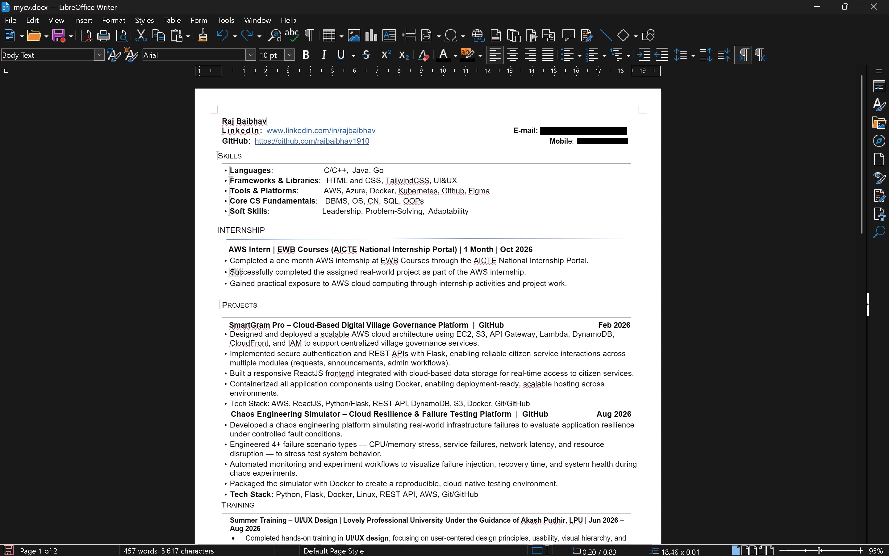
# Remove the leading spaces and blank paragraph before the PROJECTS heading, and add a line break after the last Internship bullet.
pyautogui.doubleClick(221, 303)
pyautogui.click(221, 303)
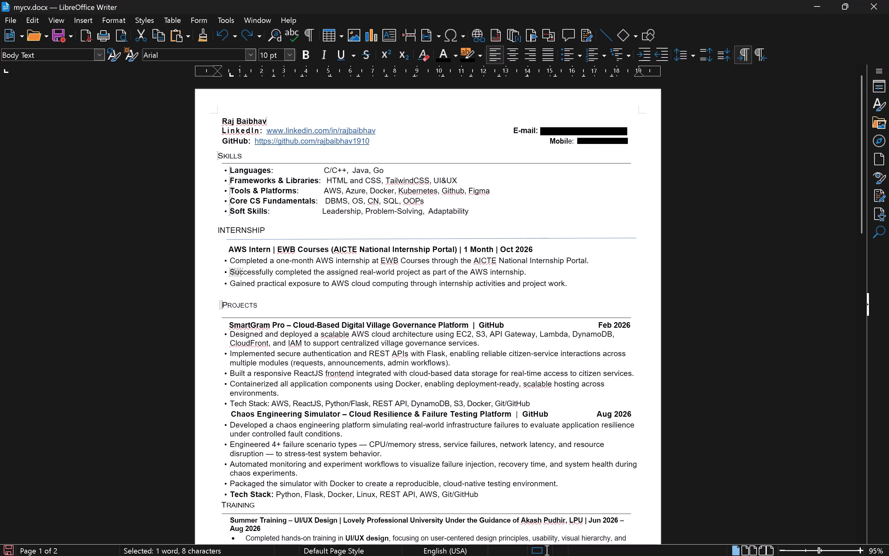
pyautogui.press('BackSpace')
pyautogui.press('BackSpace')
pyautogui.press('BackSpace')
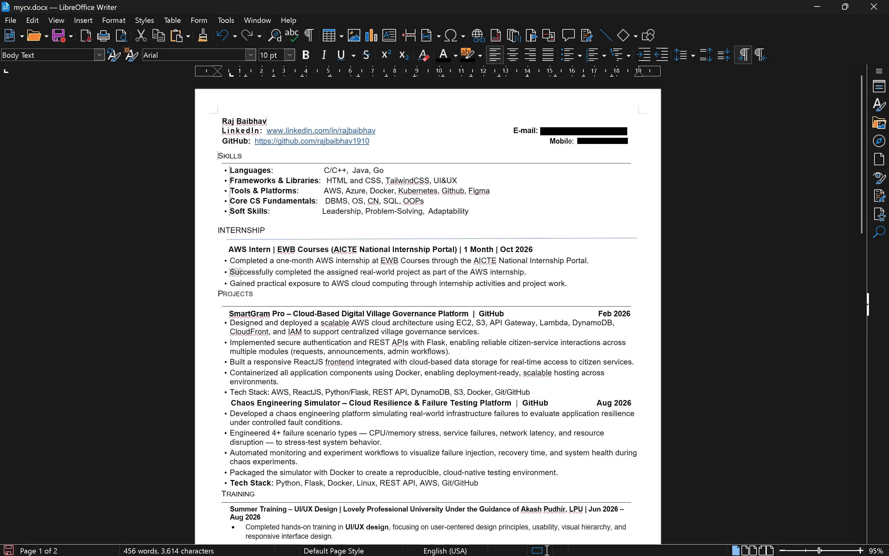
pyautogui.click(571, 282)
pyautogui.hotkey('shift', 'Return')
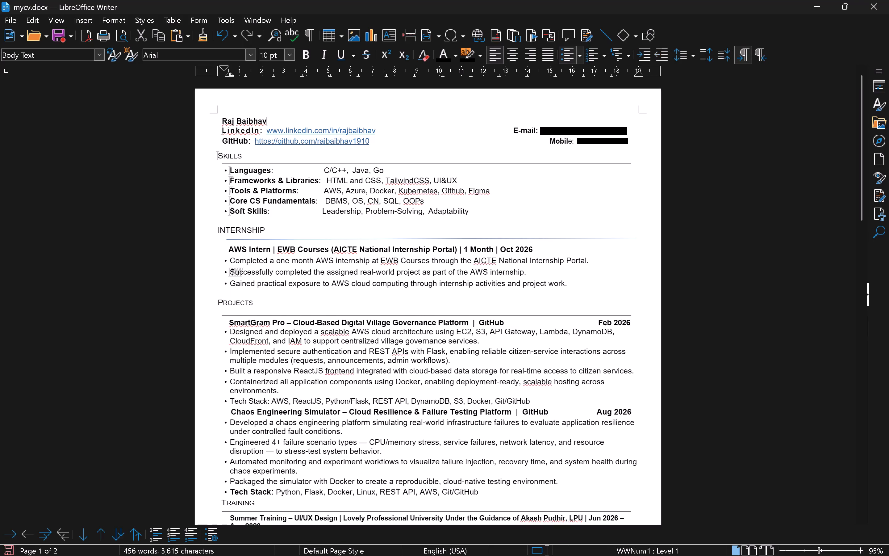
# Set the PROJECTS heading's font to Arial.
pyautogui.click(397, 305)
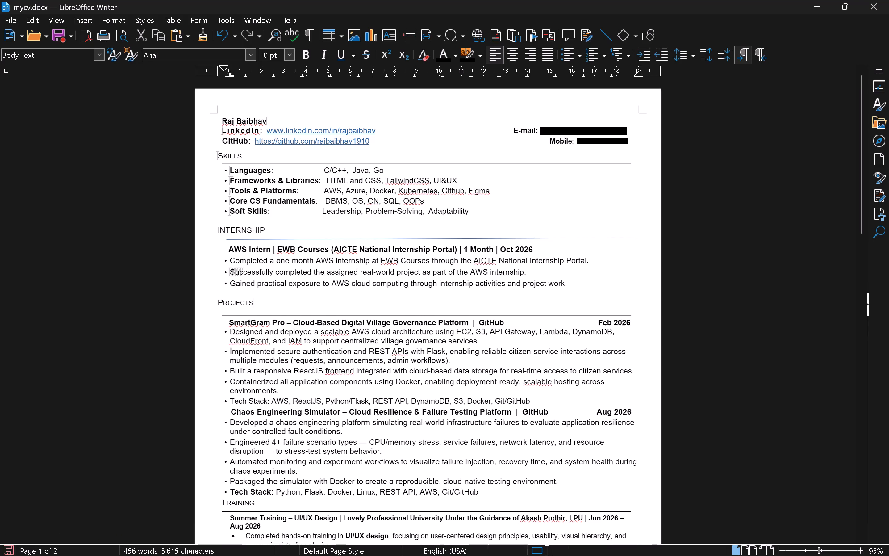
pyautogui.click(257, 301)
pyautogui.moveTo(257, 301); pyautogui.dragTo(233, 300)
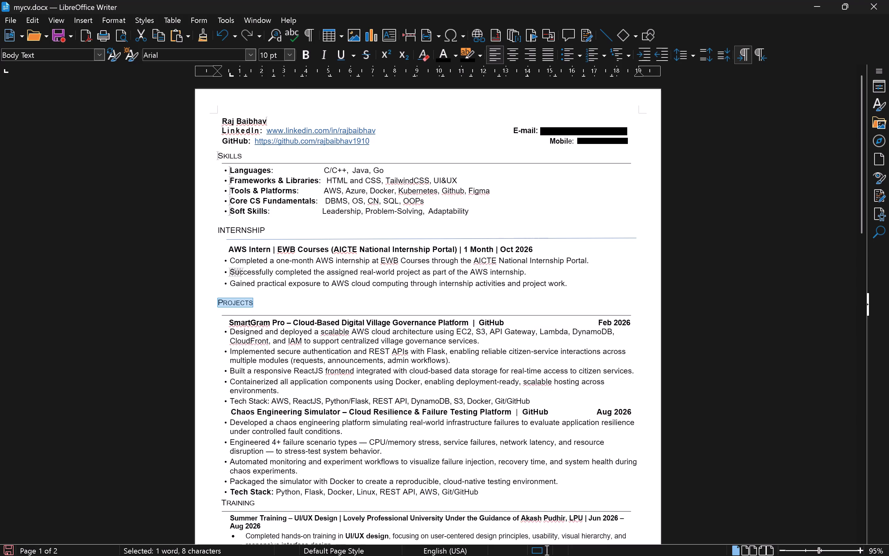
pyautogui.click(629, 288)
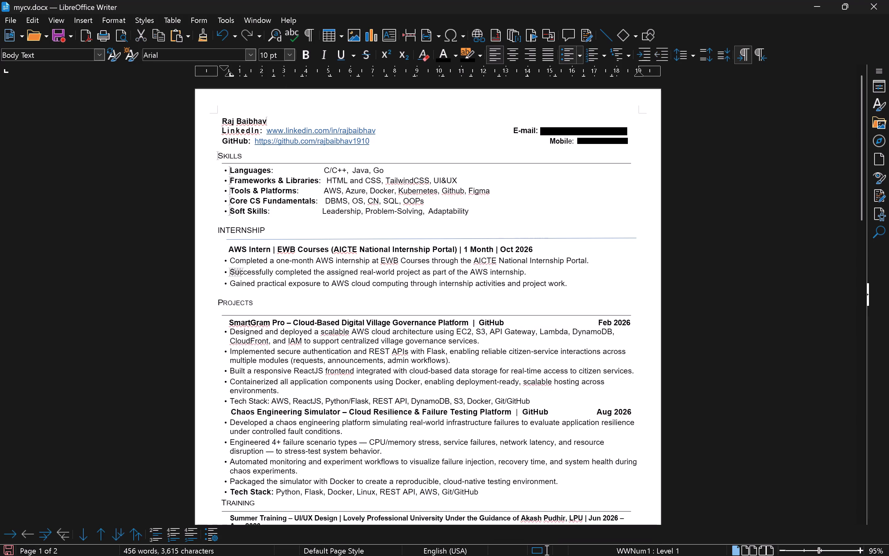
pyautogui.moveTo(257, 305); pyautogui.dragTo(235, 305)
pyautogui.moveTo(235, 305); pyautogui.dragTo(216, 305)
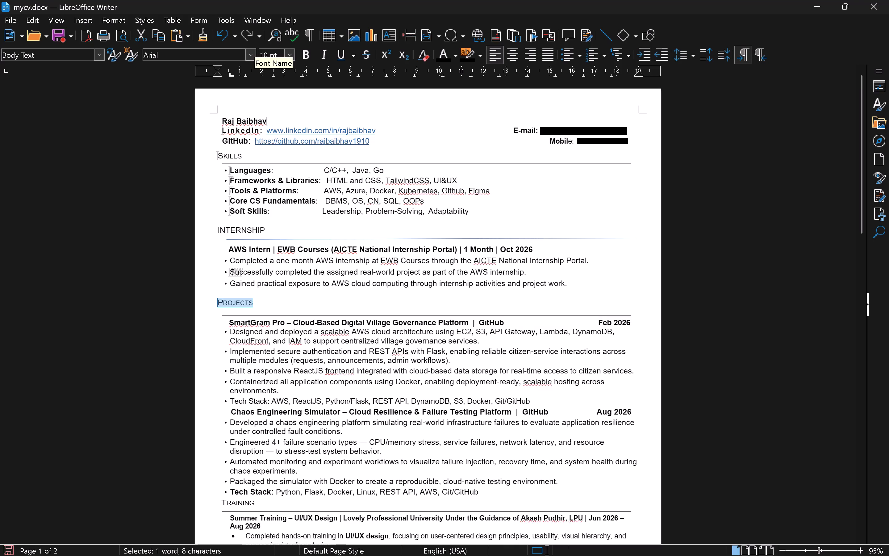
pyautogui.click(251, 56)
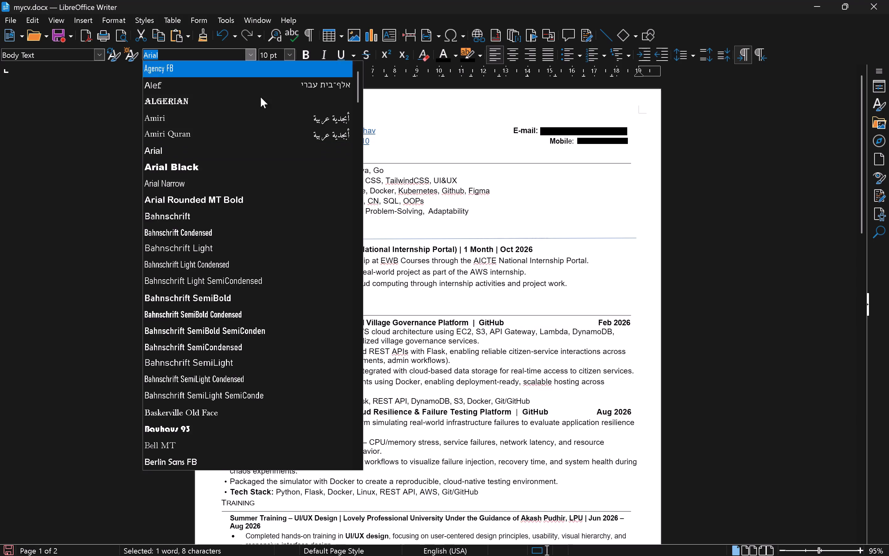
pyautogui.click(256, 149)
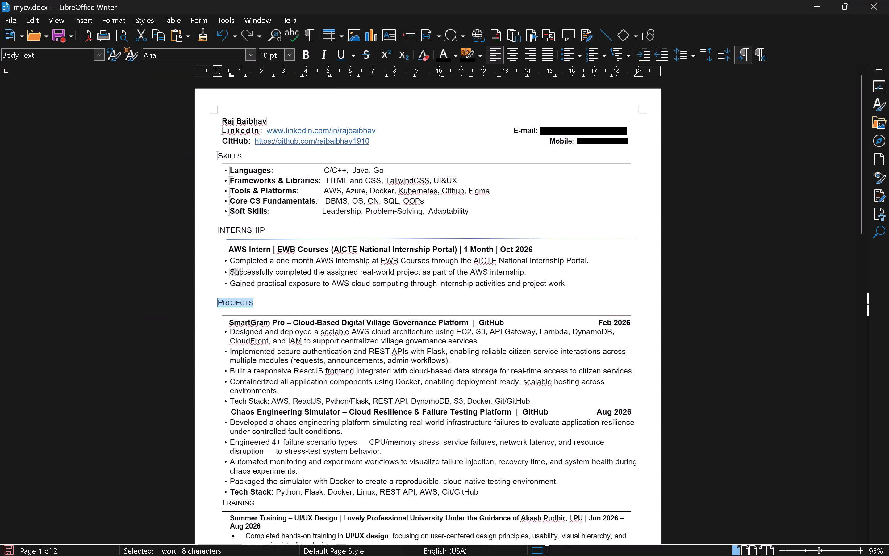
# Set the PROJECTS heading's font size to 10 pt.
pyautogui.click(291, 55)
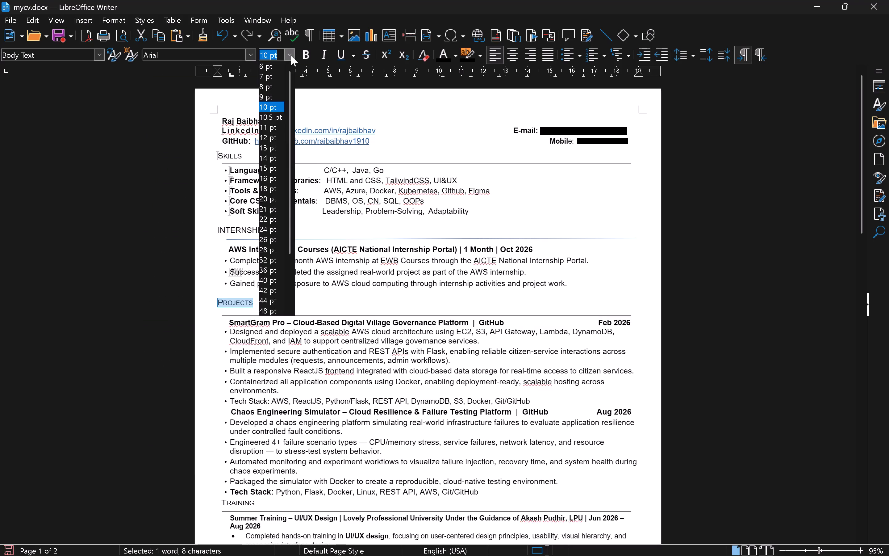
pyautogui.click(278, 107)
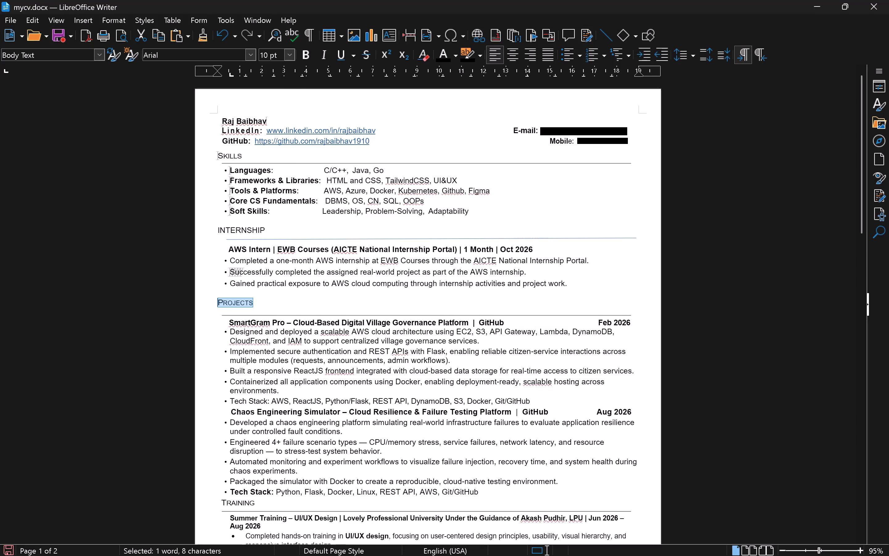
pyautogui.click(618, 271)
# Save mycv.docx, keeping the Word 2010–365 Document format.
pyautogui.scroll(-2, 618, 271)
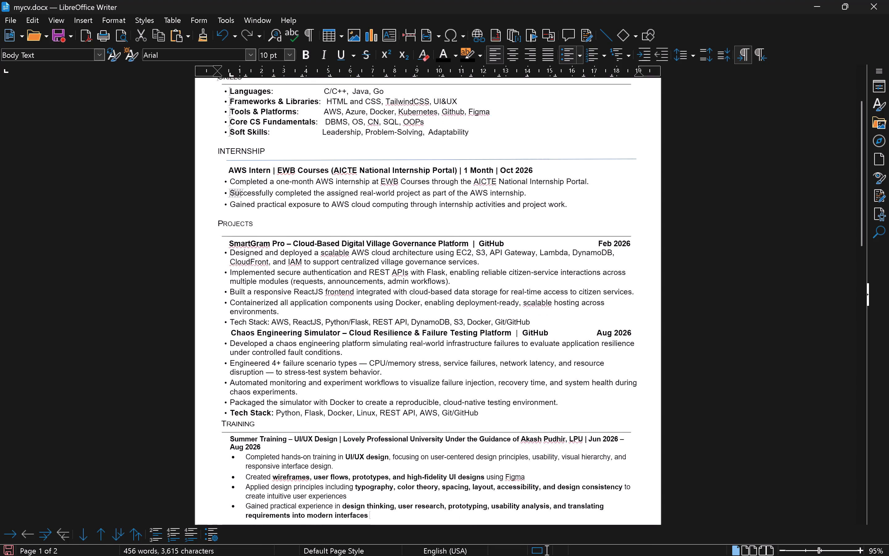
pyautogui.scroll(-1, 618, 271)
pyautogui.hotkey('ctrl', 's')
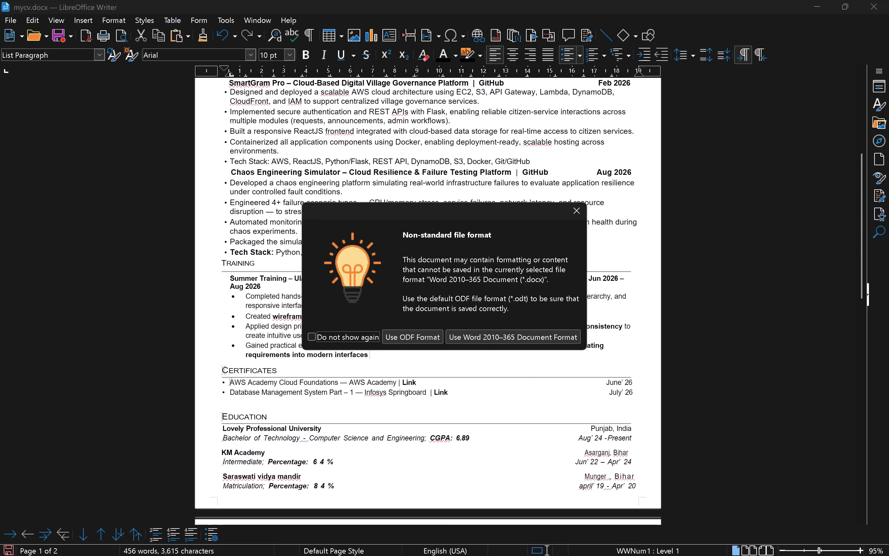
pyautogui.click(503, 338)
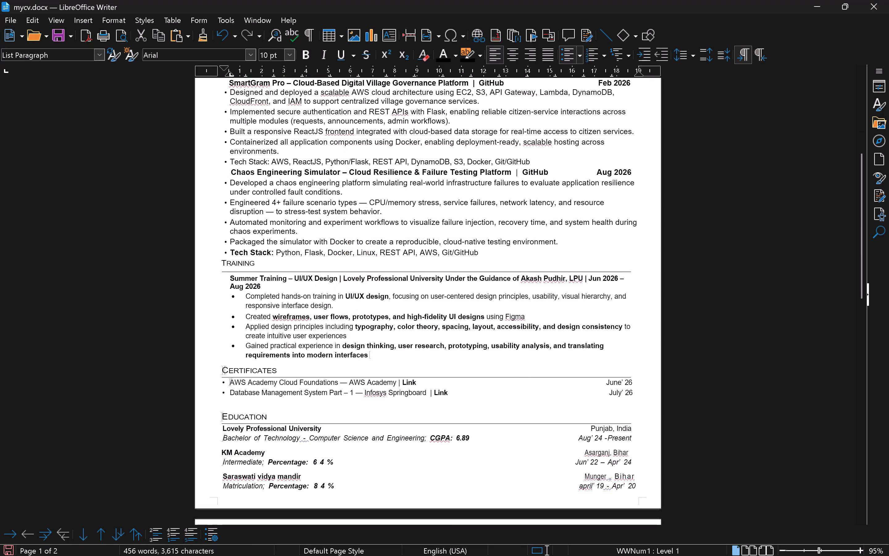
# Review the CV's layout from the Skills section through Education and the second page.
pyautogui.scroll(-4, 503, 338)
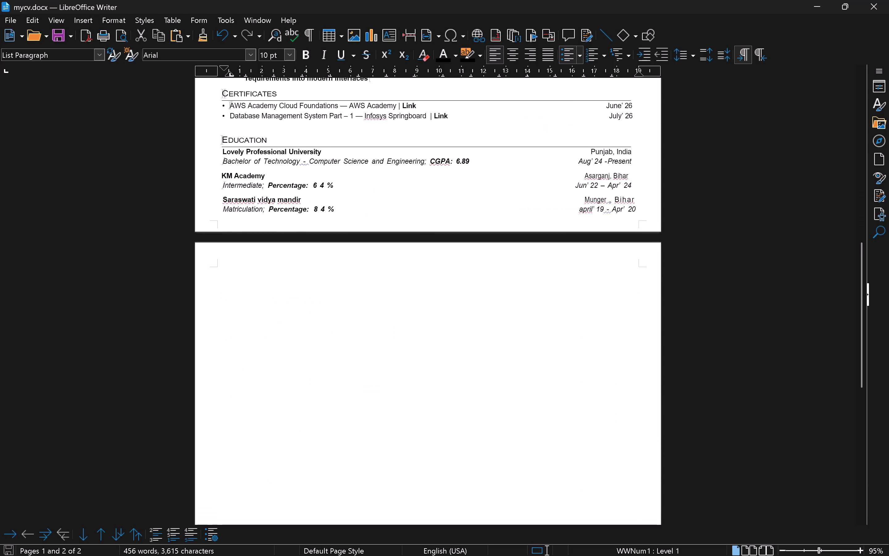
pyautogui.scroll(-1, 503, 338)
pyautogui.scroll(13, 503, 338)
pyautogui.scroll(-1, 503, 338)
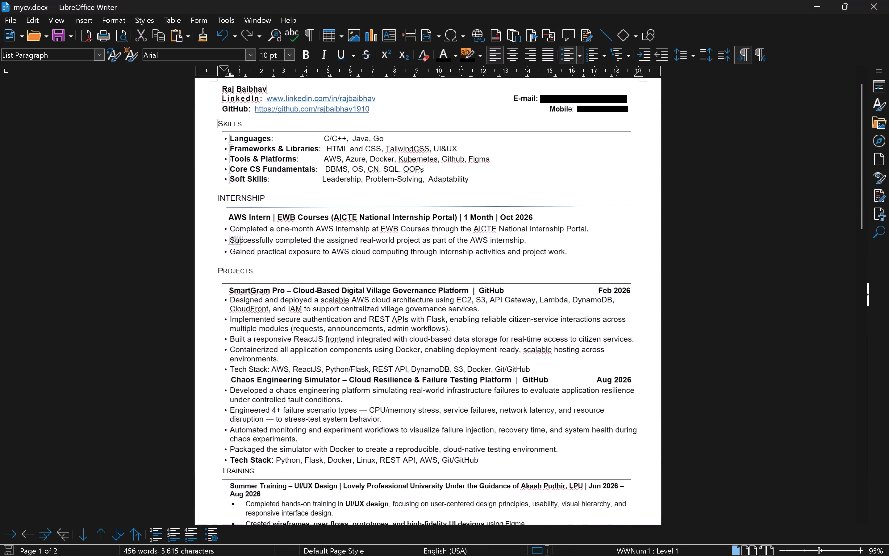
pyautogui.scroll(-1, 503, 338)
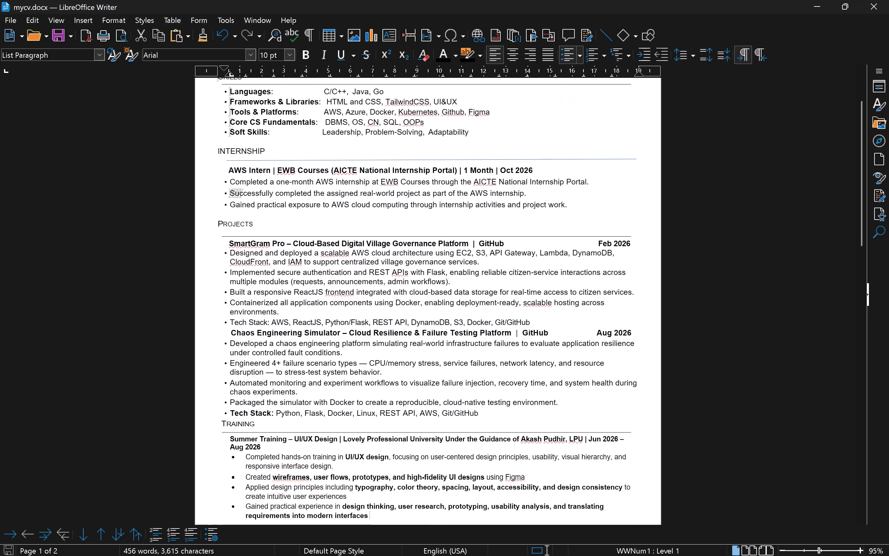
pyautogui.scroll(1, 503, 338)
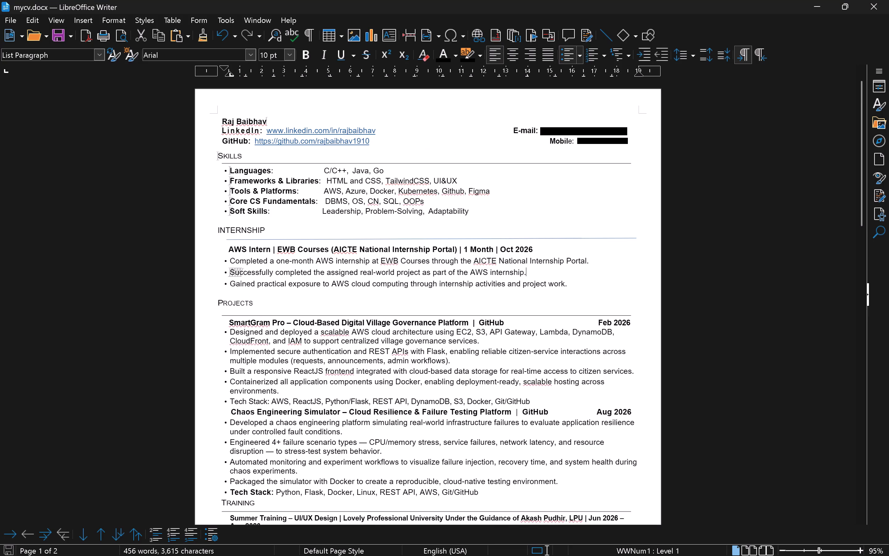
pyautogui.scroll(1, 503, 338)
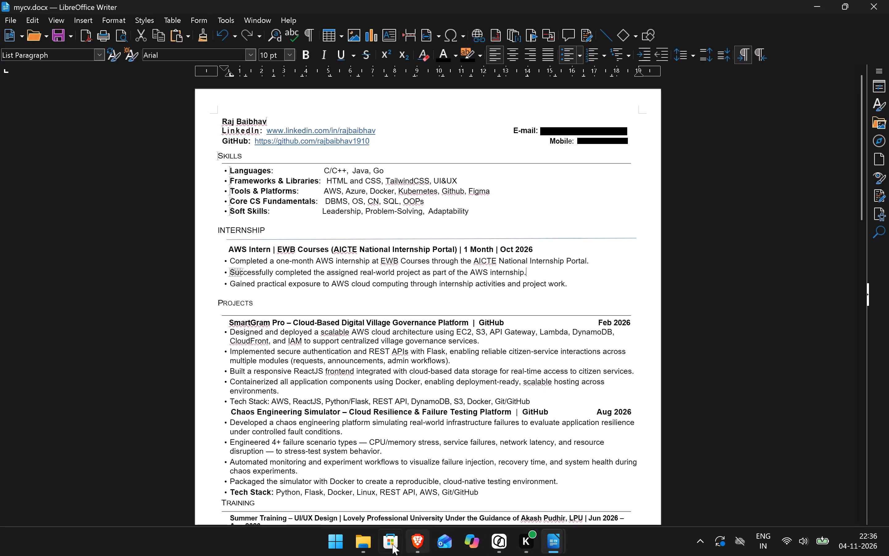
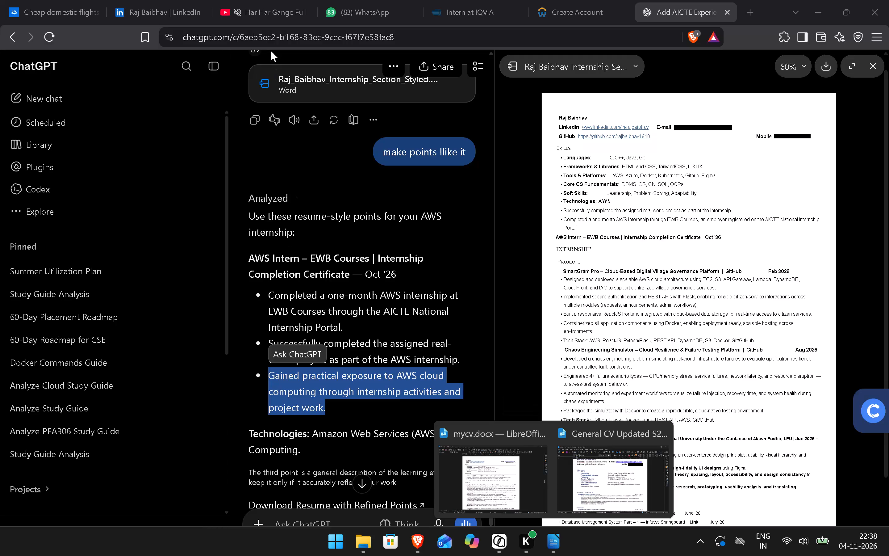
# Switch to the YouTube page playing Har Har Gange in the Brave browser and look through the suggested videos beside it.
pyautogui.click(258, 8)
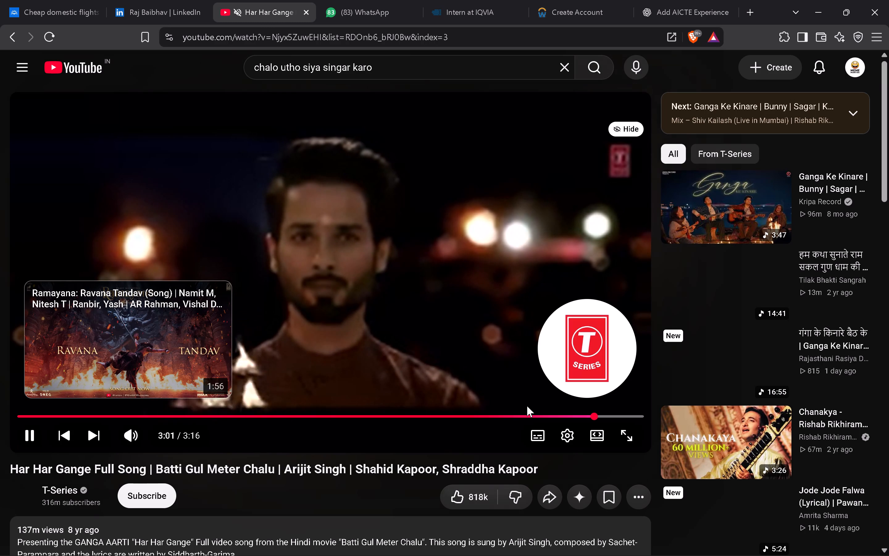
pyautogui.scroll(-1, 593, 369)
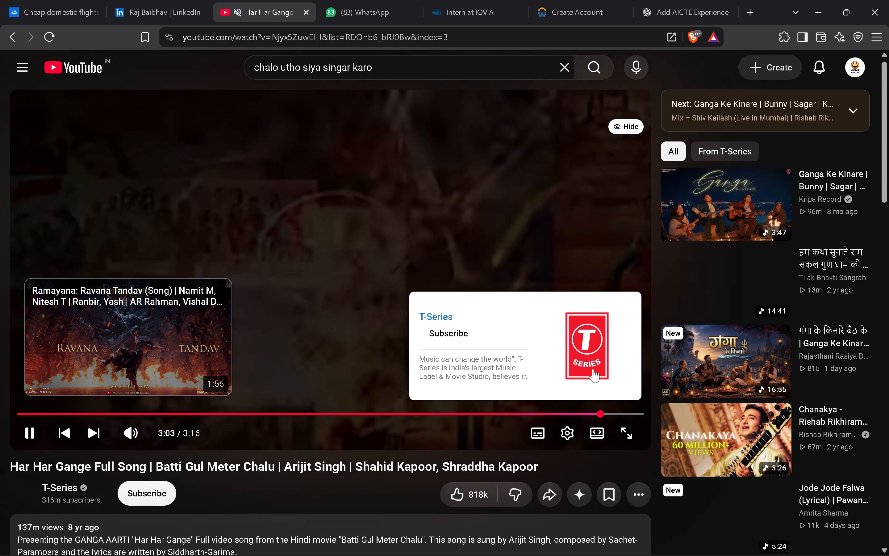
pyautogui.scroll(-2, 593, 369)
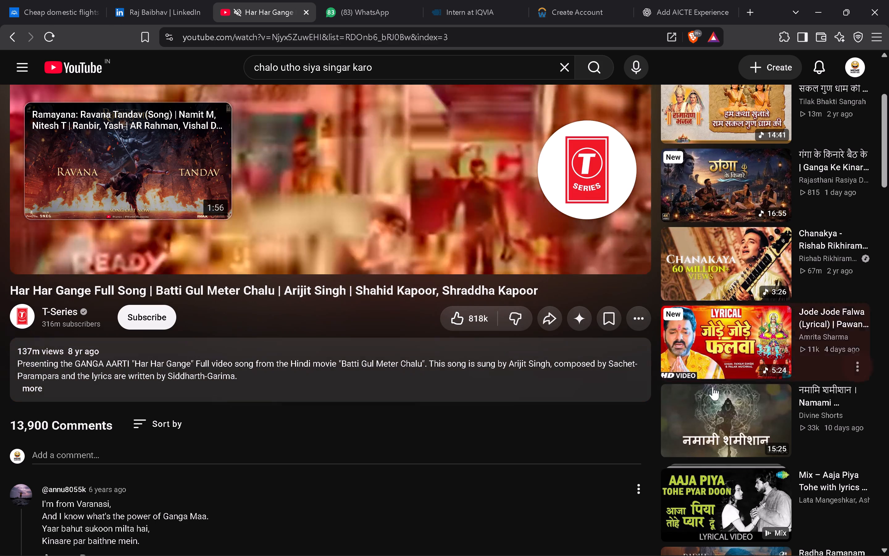
pyautogui.scroll(-2, 744, 419)
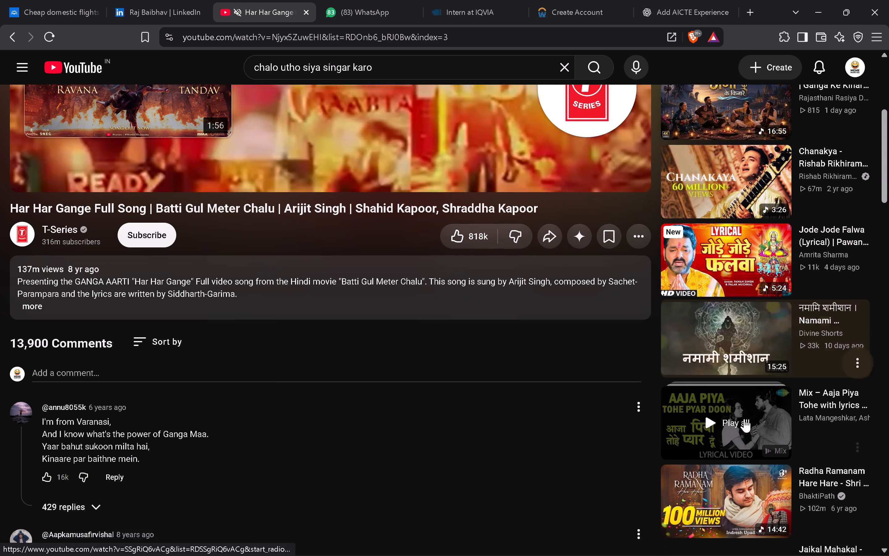